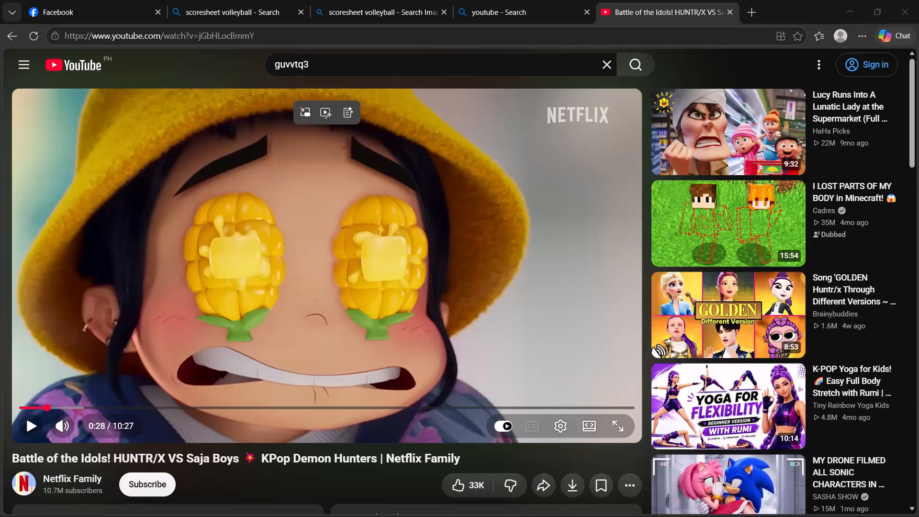
Minimize the browser and switch to the IPIL-SF2 workbook in Excel.
click(846, 1)
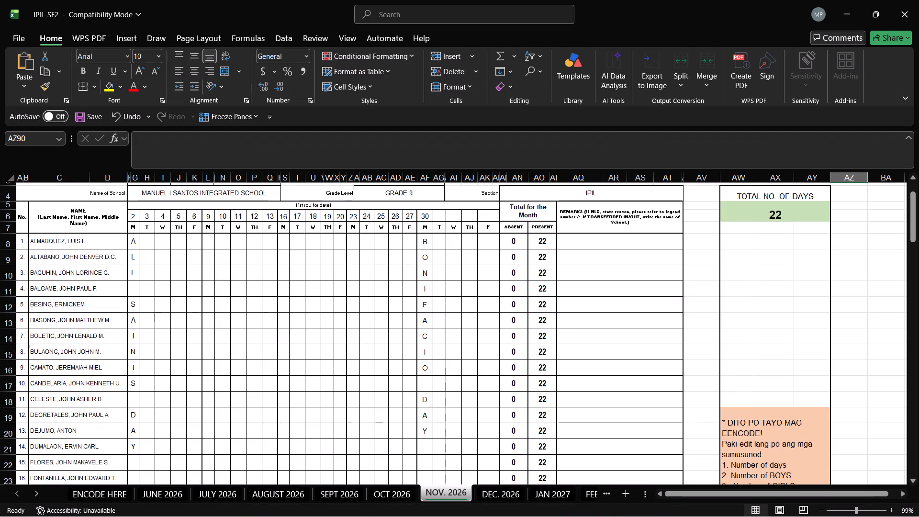
Review the NOV. 2026 attendance sheet, from the learner lists down to the daily totals, summary table and signature block.
scroll(623, 337, down, 6)
scroll(623, 337, up, 5)
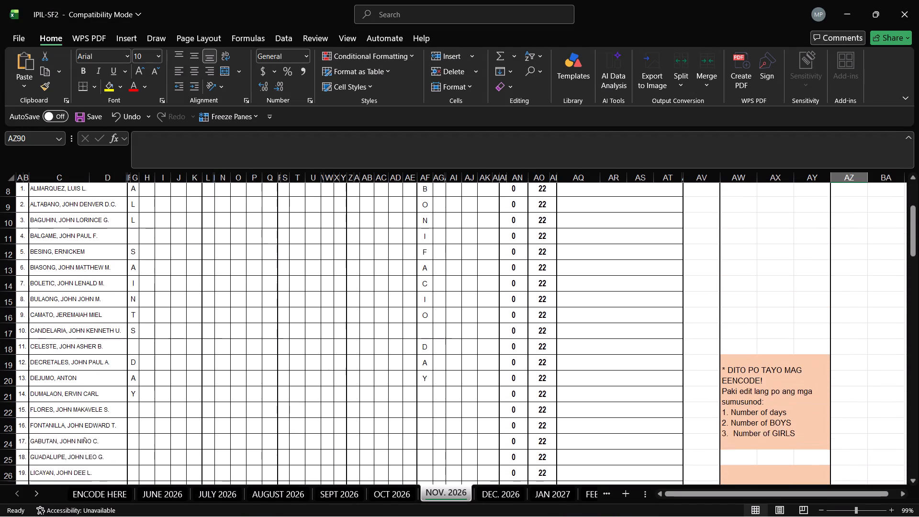
scroll(626, 333, up, 1)
scroll(643, 315, down, 5)
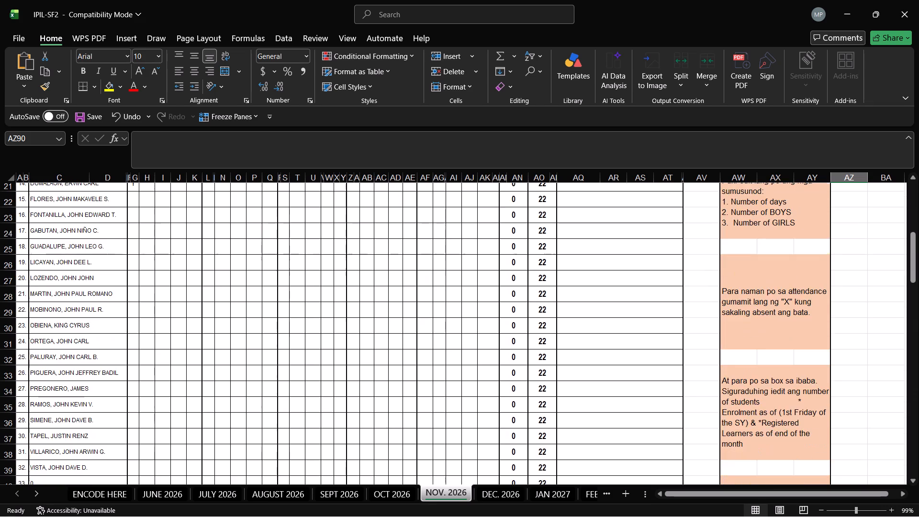
scroll(643, 315, down, 12)
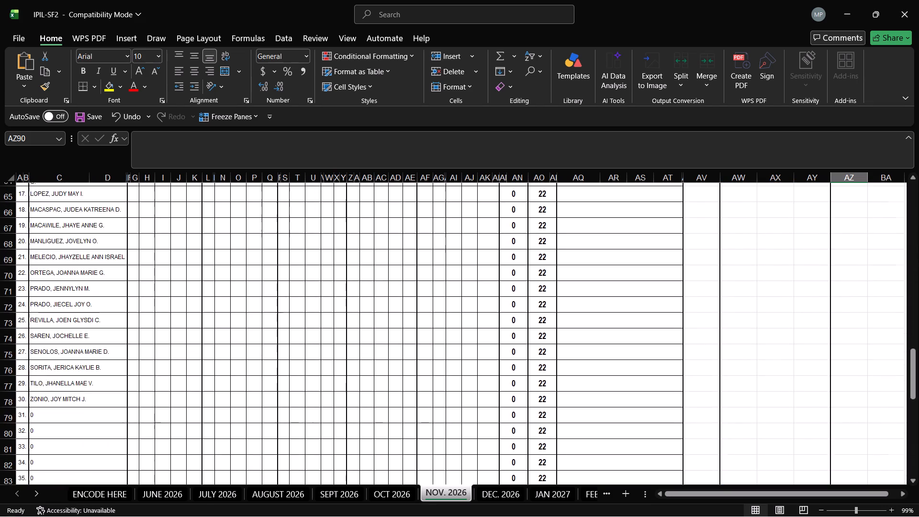
scroll(643, 315, down, 2)
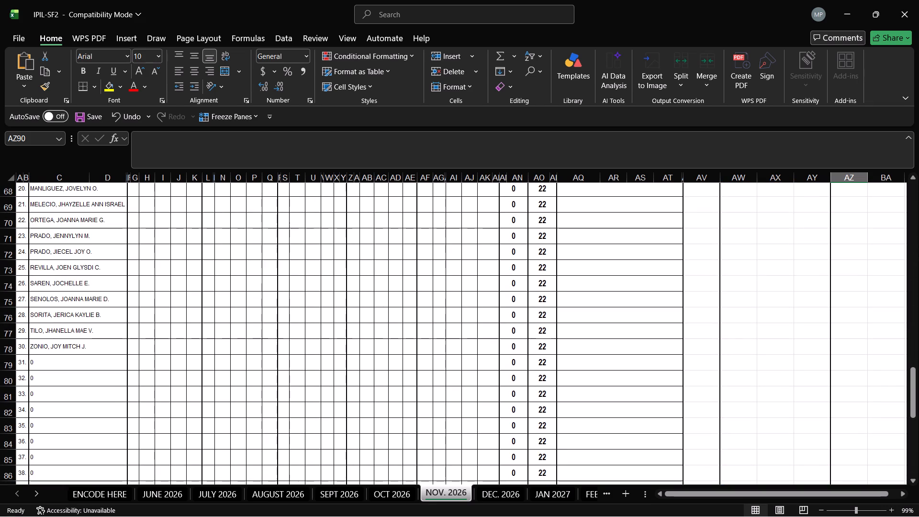
scroll(635, 313, down, 8)
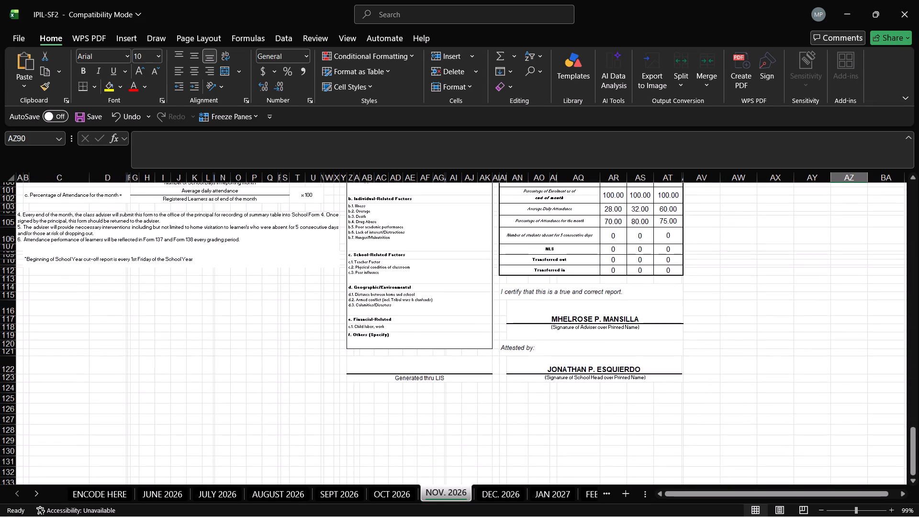
scroll(642, 321, down, 3)
scroll(642, 333, up, 13)
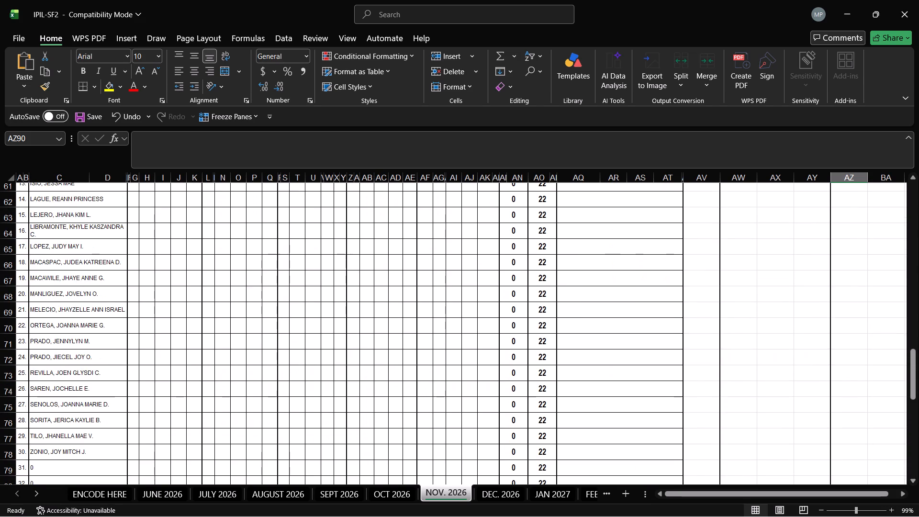
scroll(649, 347, up, 3)
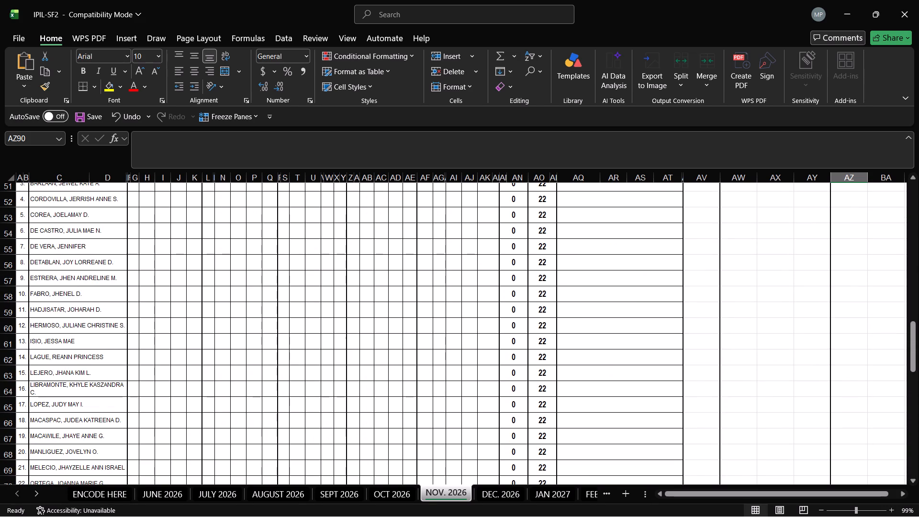
scroll(458, 318, down, 4)
scroll(459, 319, up, 1)
scroll(459, 319, down, 5)
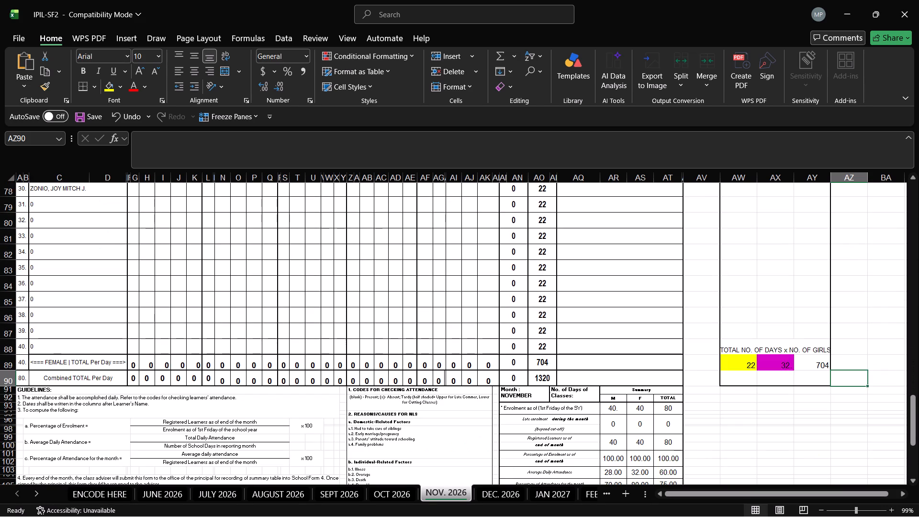
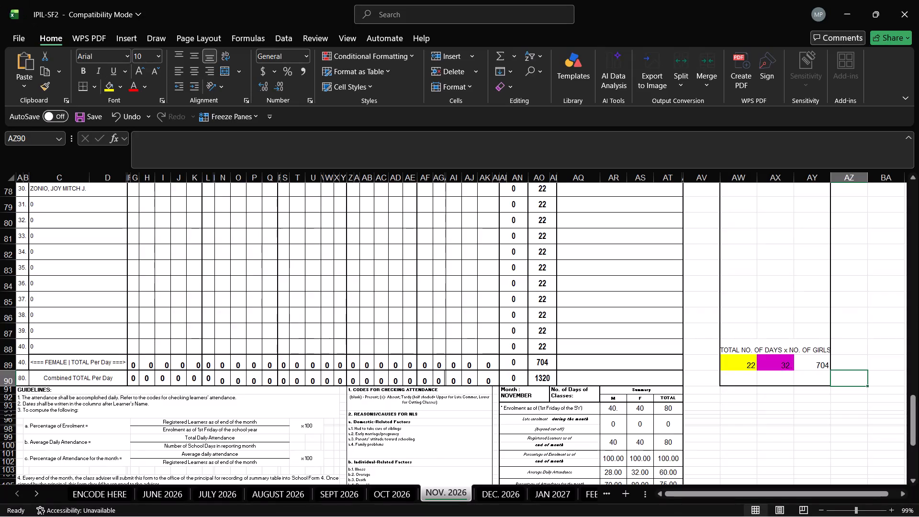
On the NOV. 2026 sheet, enter 1 for male learner no. 14 in cells I21, N21, Q21, U21, AB21 and AG21.
scroll(402, 360, up, 8)
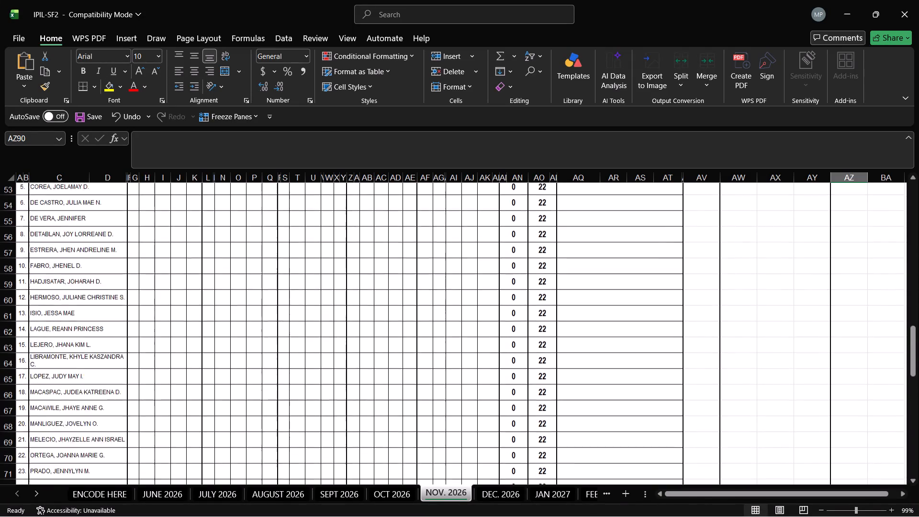
scroll(404, 359, up, 5)
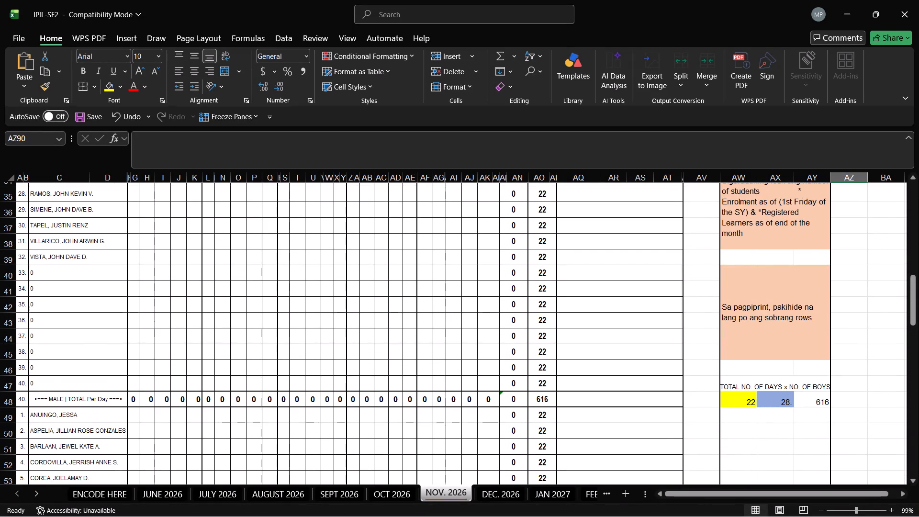
scroll(405, 340, down, 4)
scroll(404, 352, up, 9)
scroll(194, 292, up, 4)
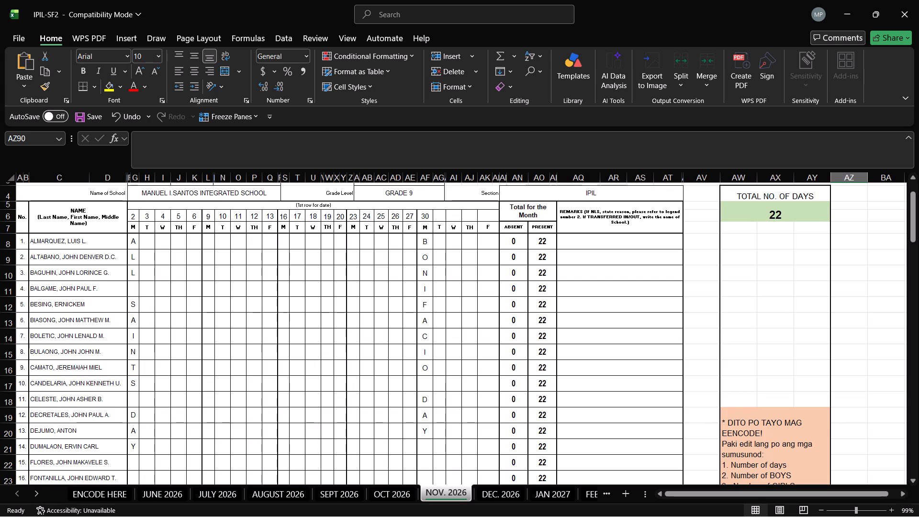
click(178, 434)
scroll(178, 434, down, 1)
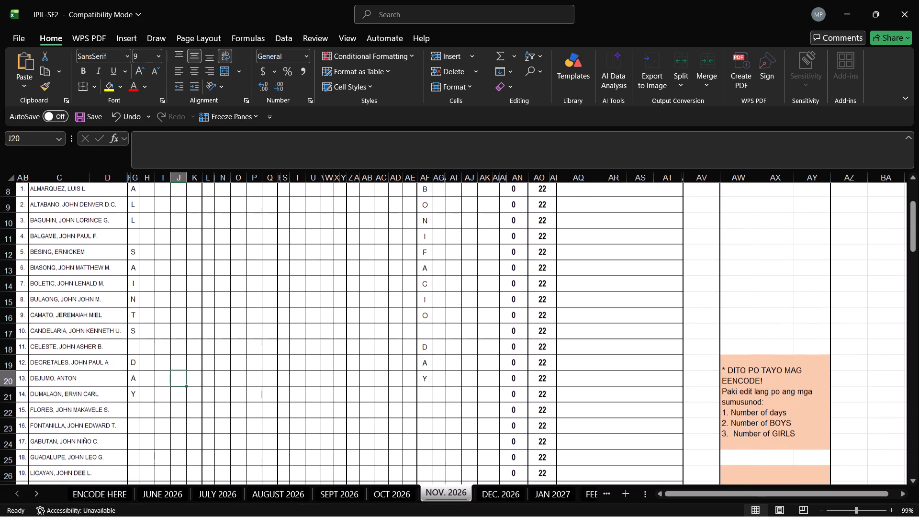
click(155, 398)
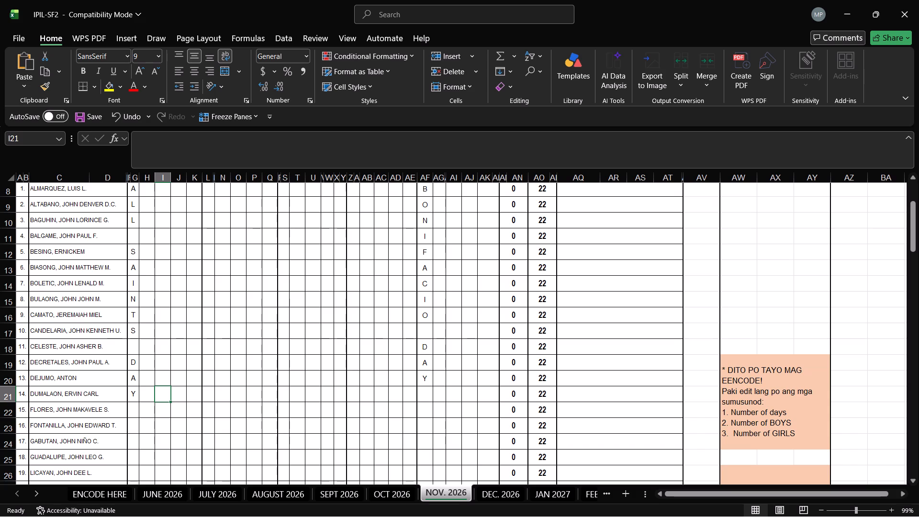
key(1)
click(224, 401)
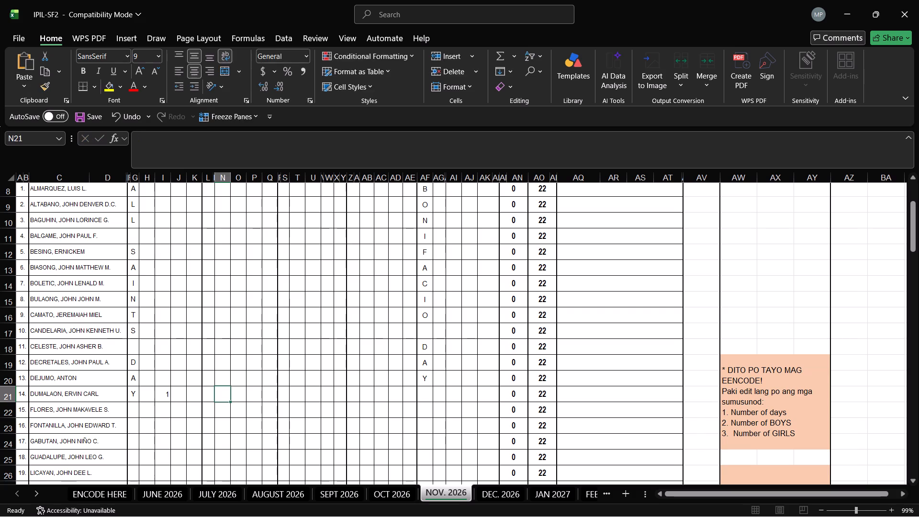
key(1)
click(265, 395)
key(1)
click(320, 403)
key(1)
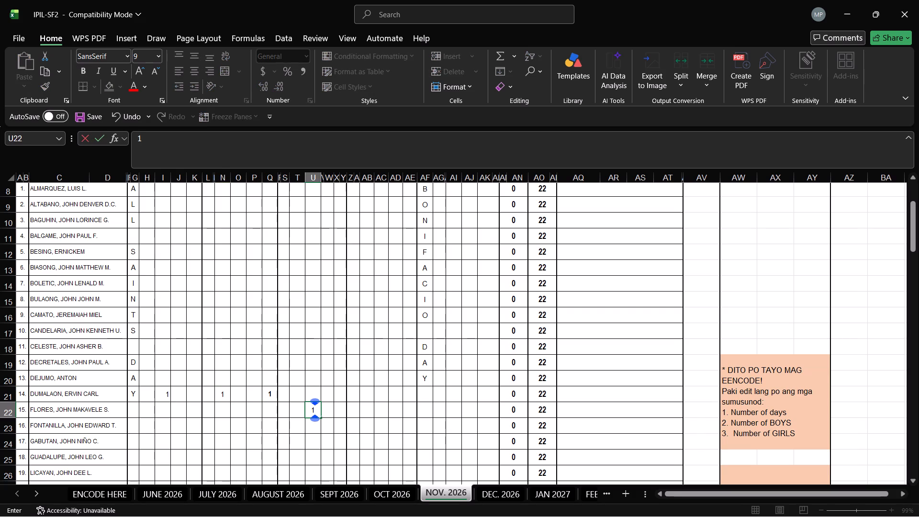
key(BackSpace)
click(317, 391)
key(1)
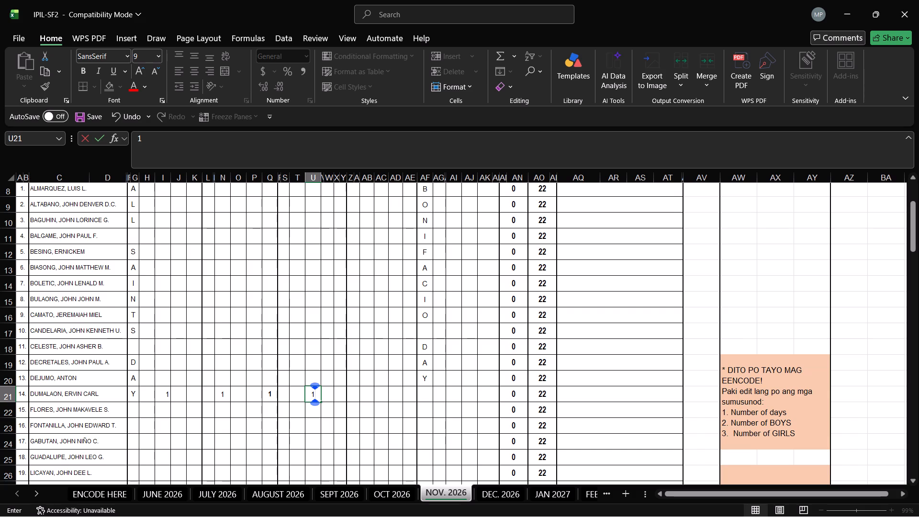
click(361, 396)
key(1)
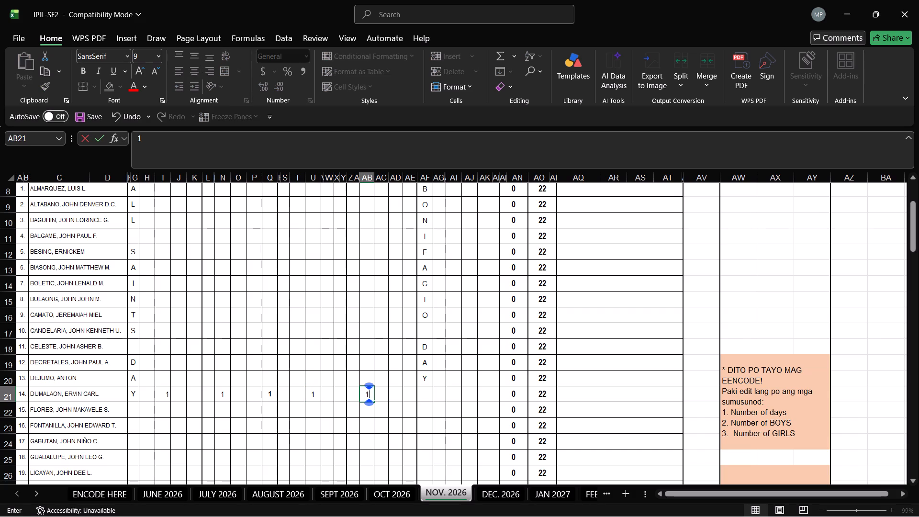
click(438, 397)
key(1)
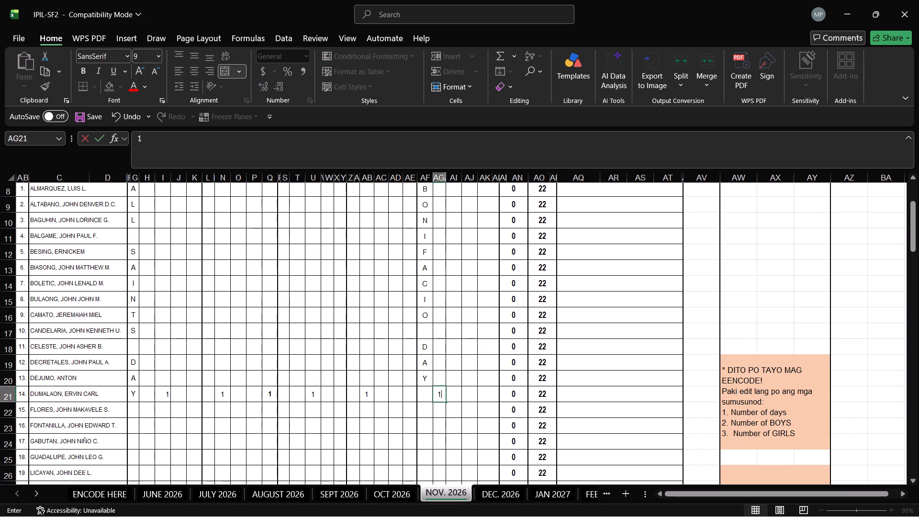
Switch to the OCT 2026 sheet and enter 1 for male learner no. 14 in cells H21, N21, U21, AC21 and AG21.
scroll(407, 399, up, 4)
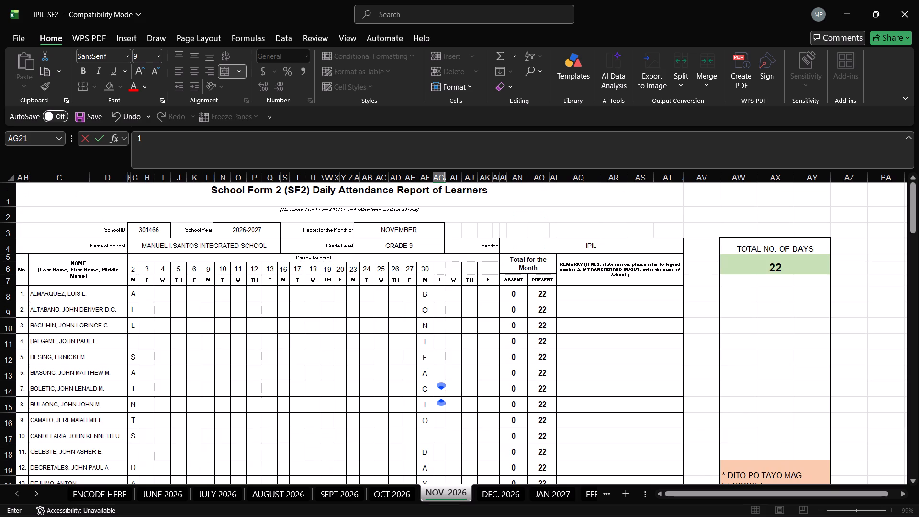
click(394, 494)
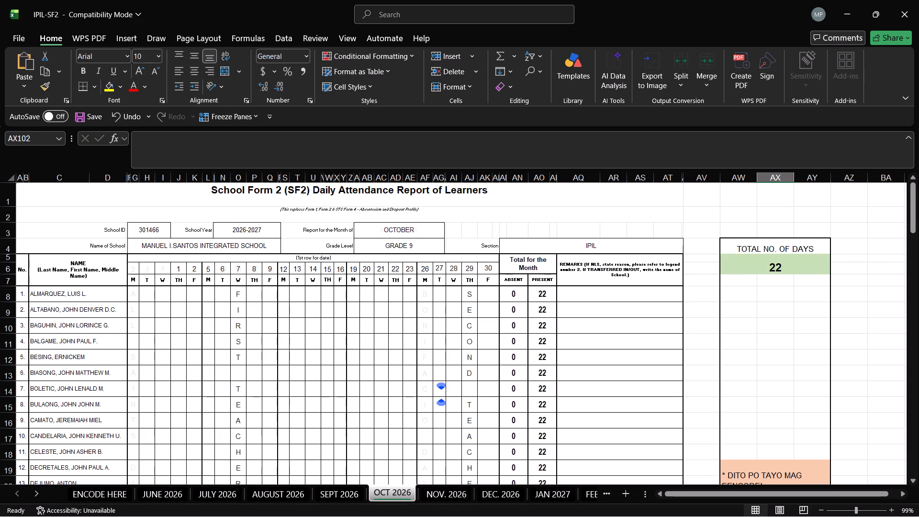
scroll(484, 348, down, 1)
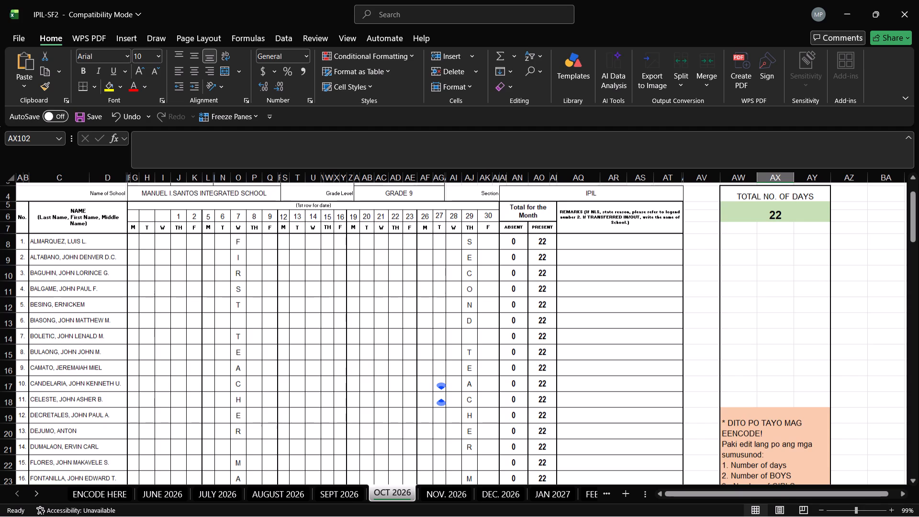
scroll(373, 405, down, 1)
click(153, 395)
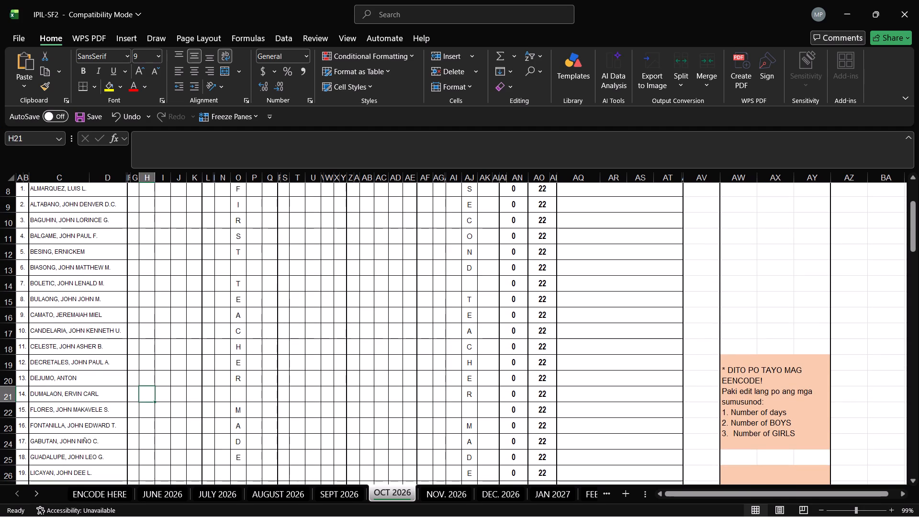
key(1)
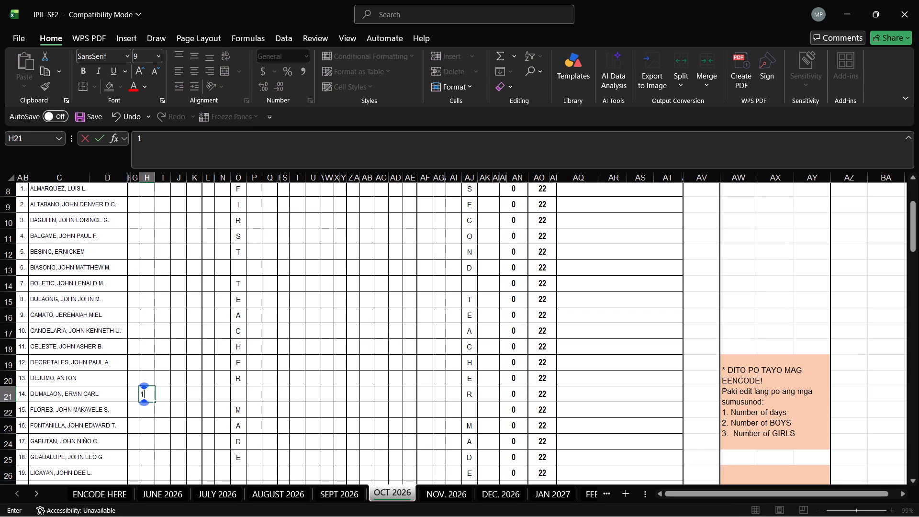
click(217, 393)
key(1)
click(310, 396)
key(1)
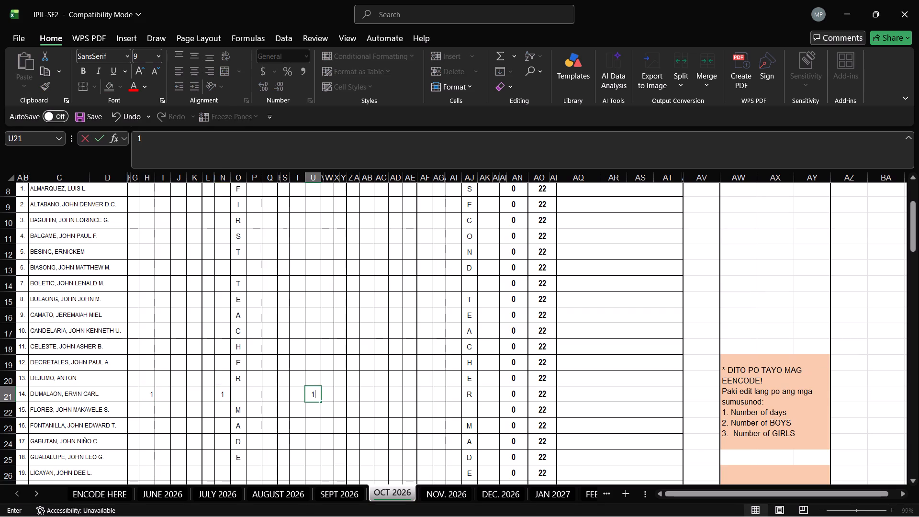
click(379, 389)
key(1)
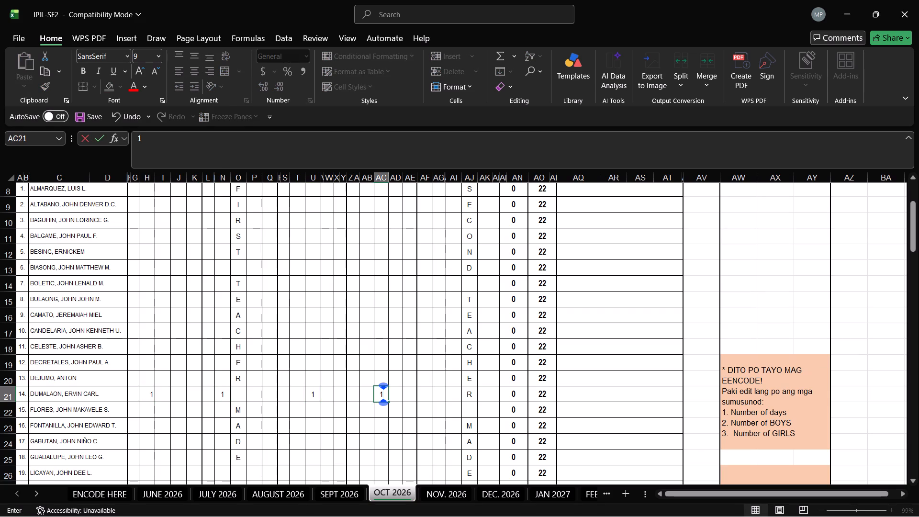
click(436, 391)
key(1)
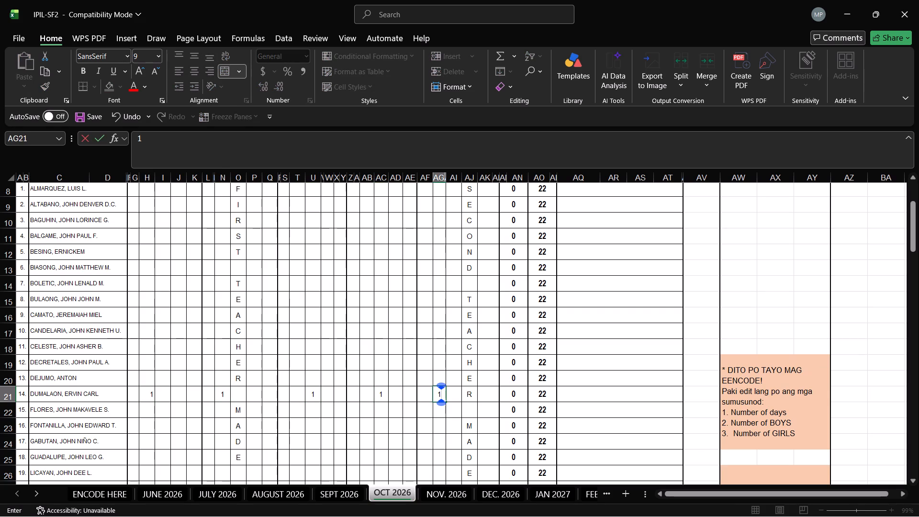
click(392, 457)
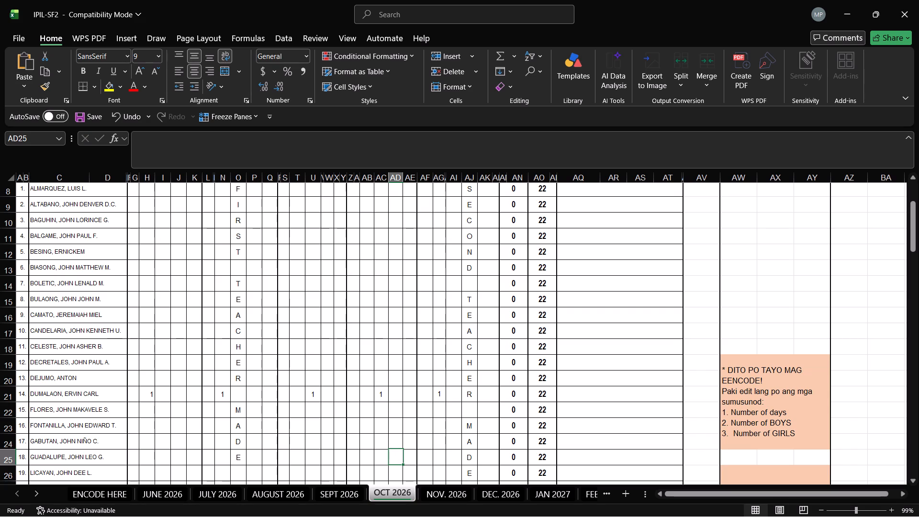
Overwrite the monthly PRESENT total of male learner no. 14 in cell AO21 with 17.
click(546, 396)
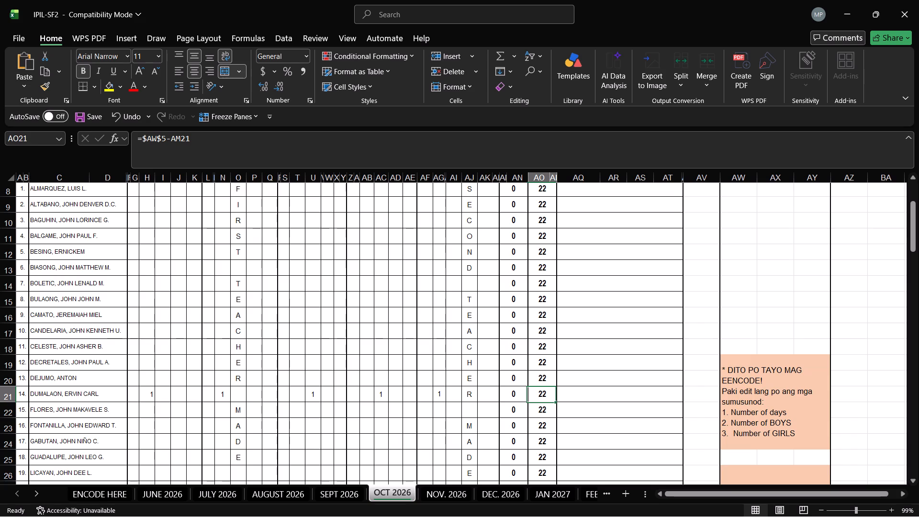
text(17)
click(440, 395)
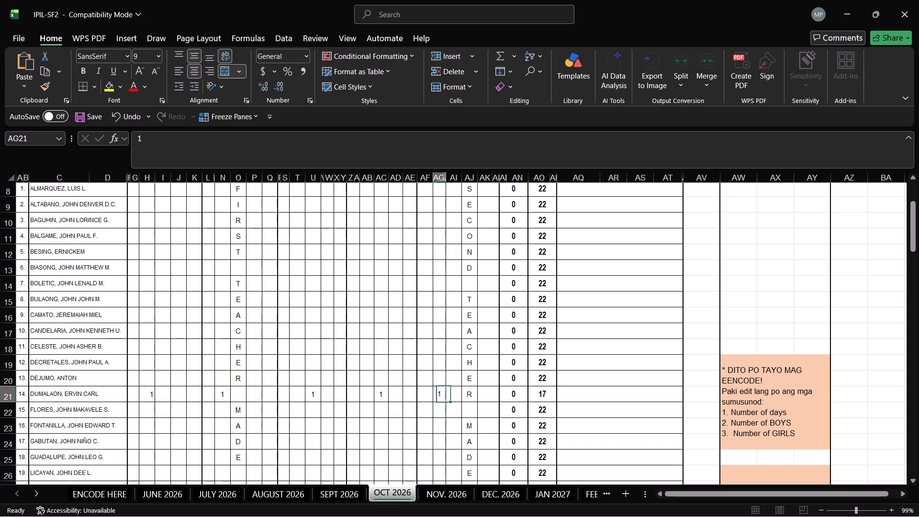
Enter 1 for male learner no. 21 in cells H28, N28, U28, AC28 and AG28 of the October sheet.
scroll(278, 422, down, 1)
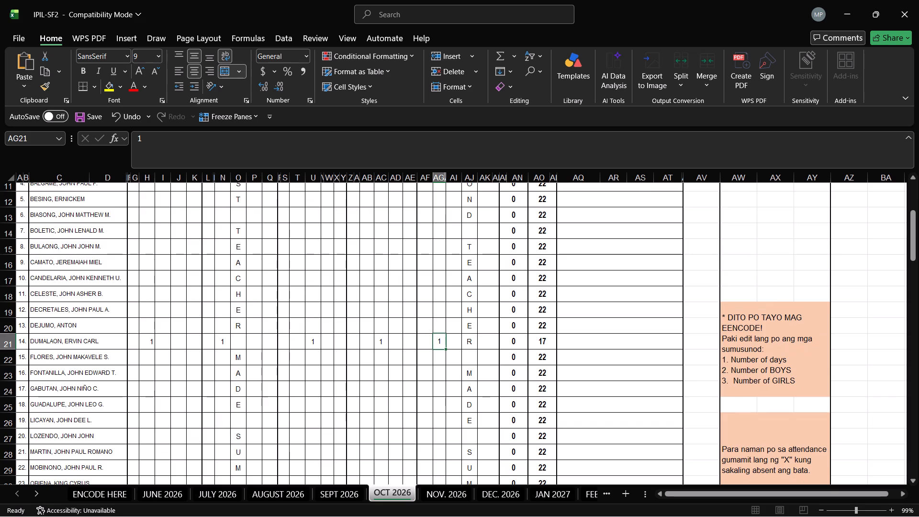
scroll(231, 409, down, 1)
scroll(136, 369, down, 1)
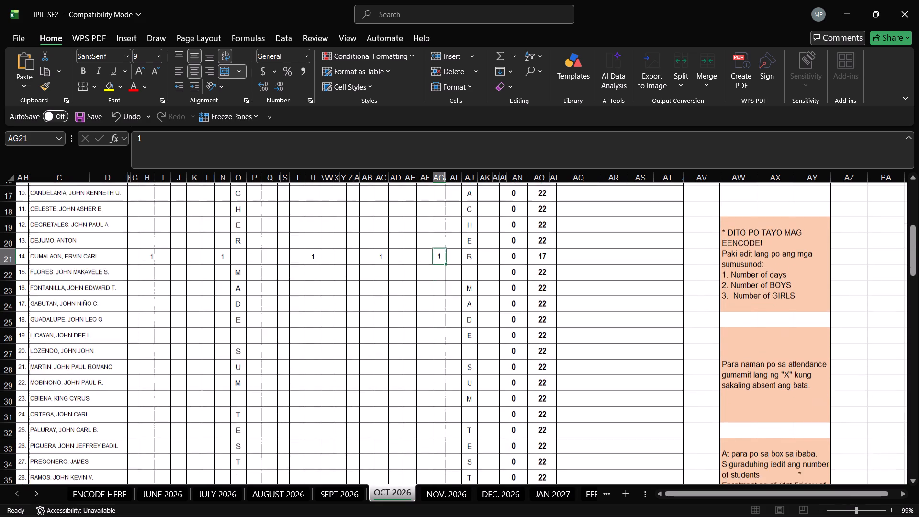
click(161, 346)
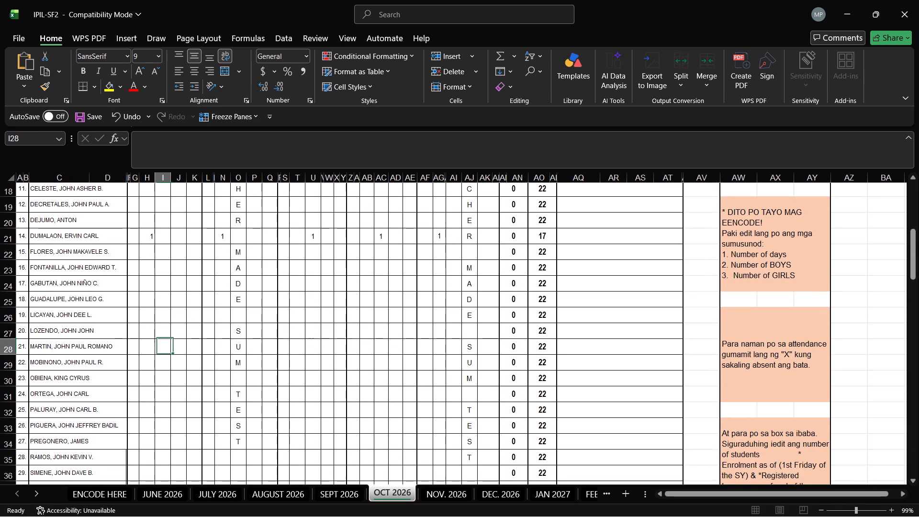
click(146, 346)
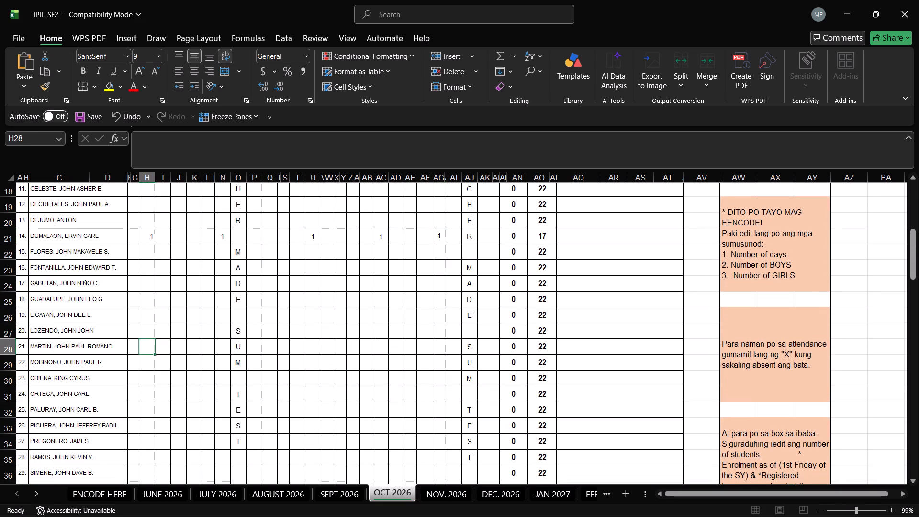
key(1)
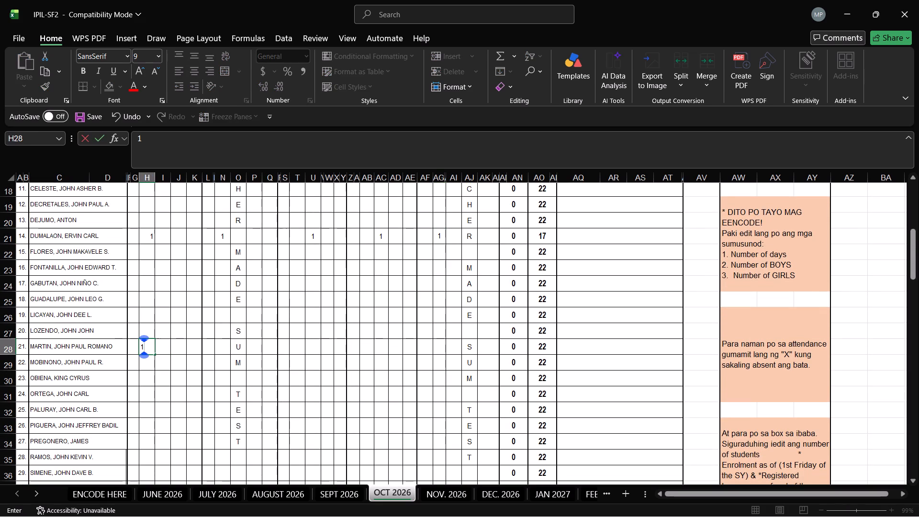
click(225, 352)
key(1)
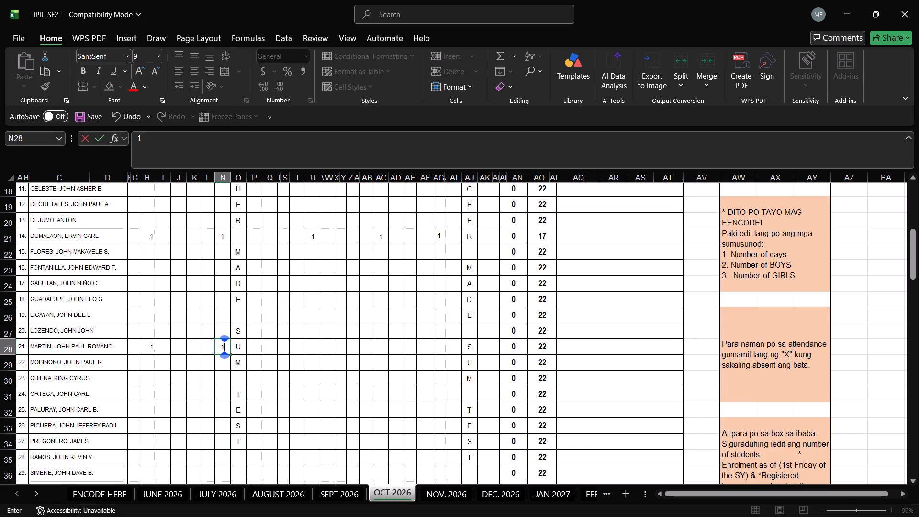
click(311, 345)
key(1)
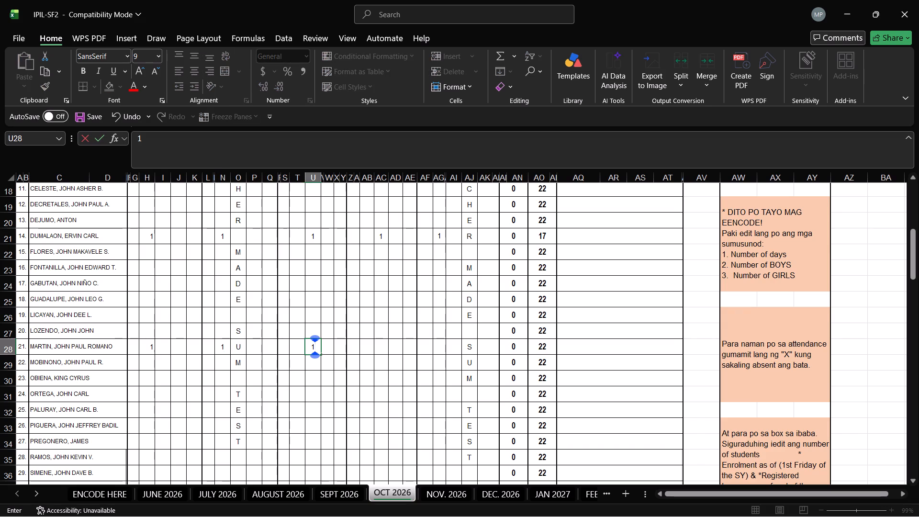
click(378, 341)
key(1)
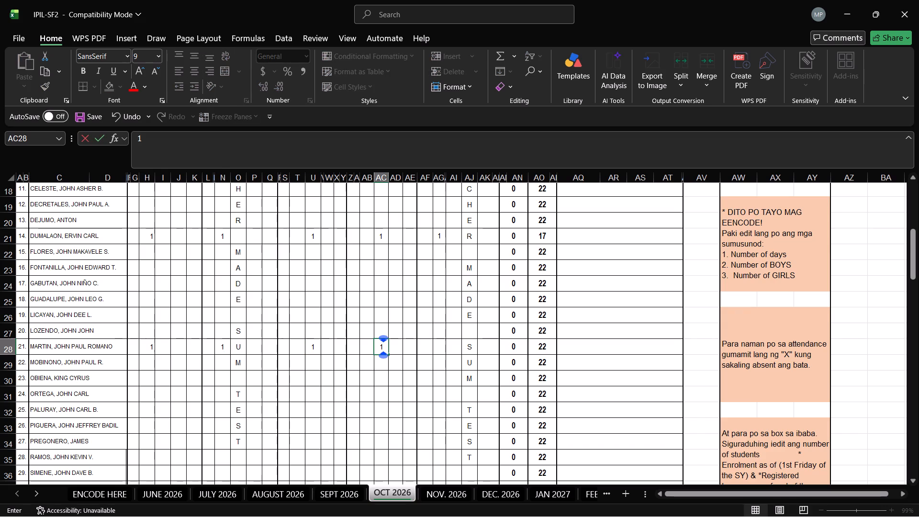
click(438, 347)
key(1)
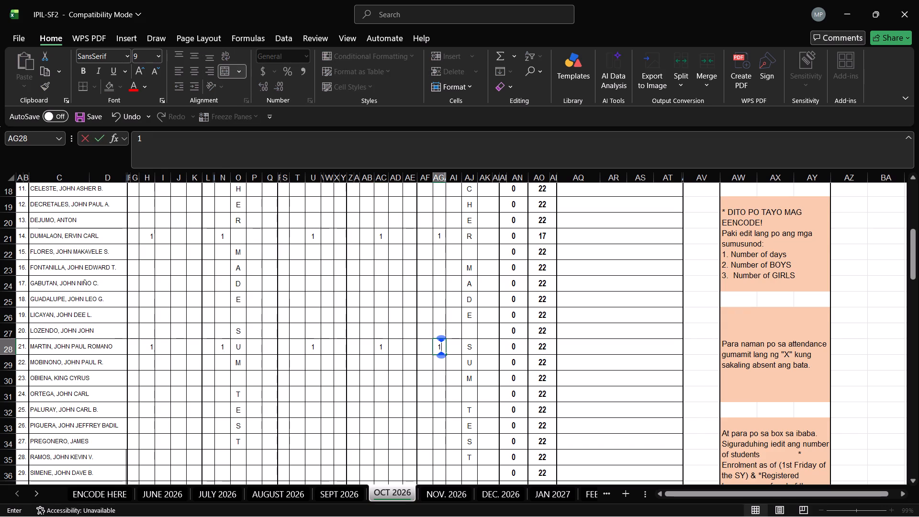
Overwrite the monthly PRESENT total of male learner no. 21 in cell AO28 with 17.
click(547, 345)
key(1)
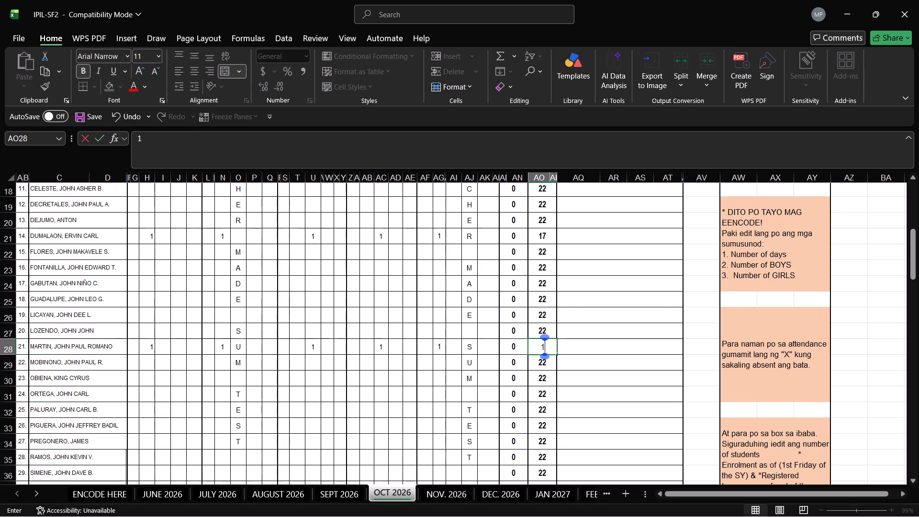
key(7)
click(425, 384)
Enter 1 for male learner no. 27 in cells H34, N34, U34, AC34 and AG34 of the October sheet.
scroll(425, 384, down, 1)
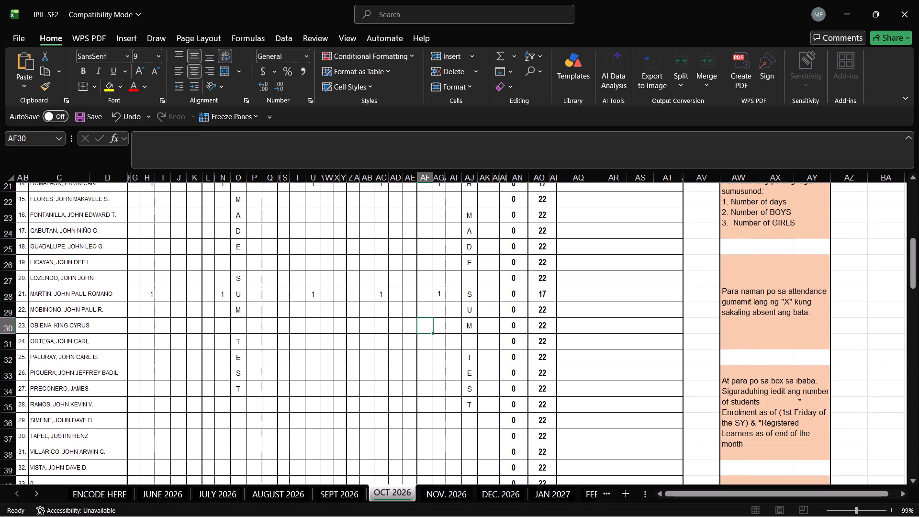
scroll(424, 385, down, 1)
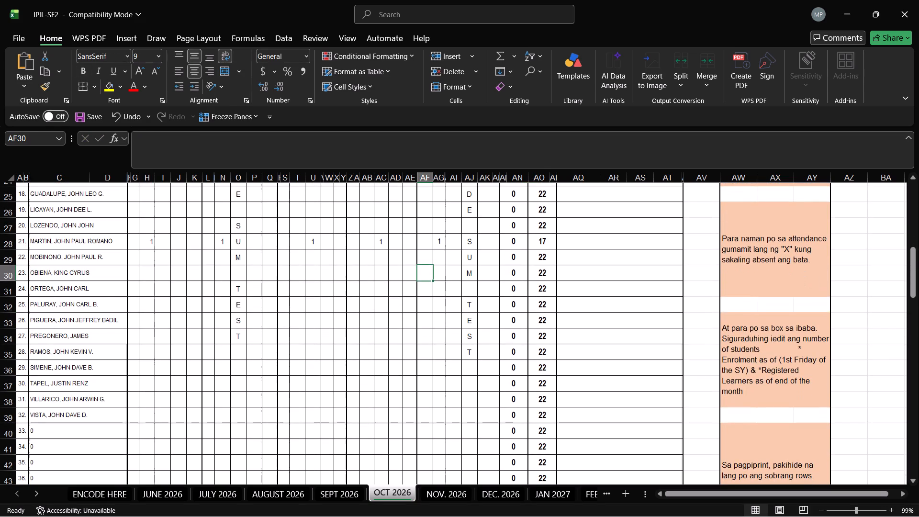
click(154, 337)
key(1)
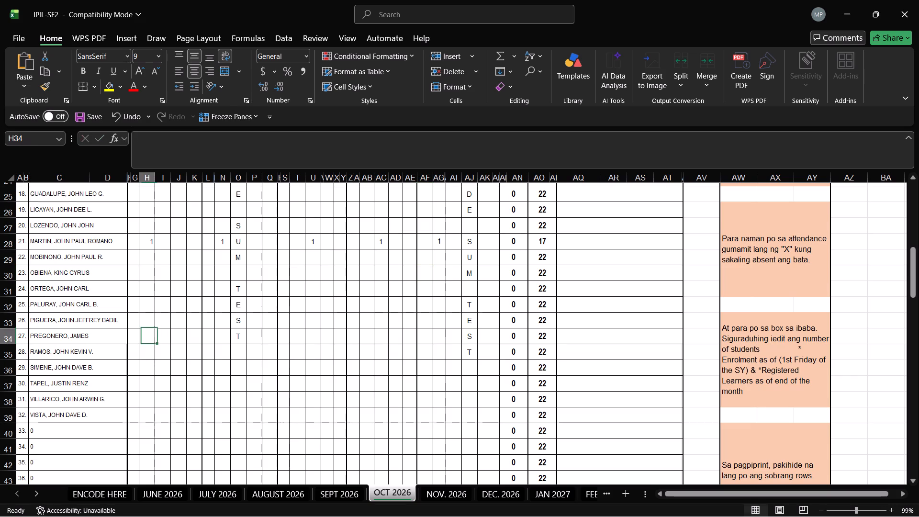
click(288, 328)
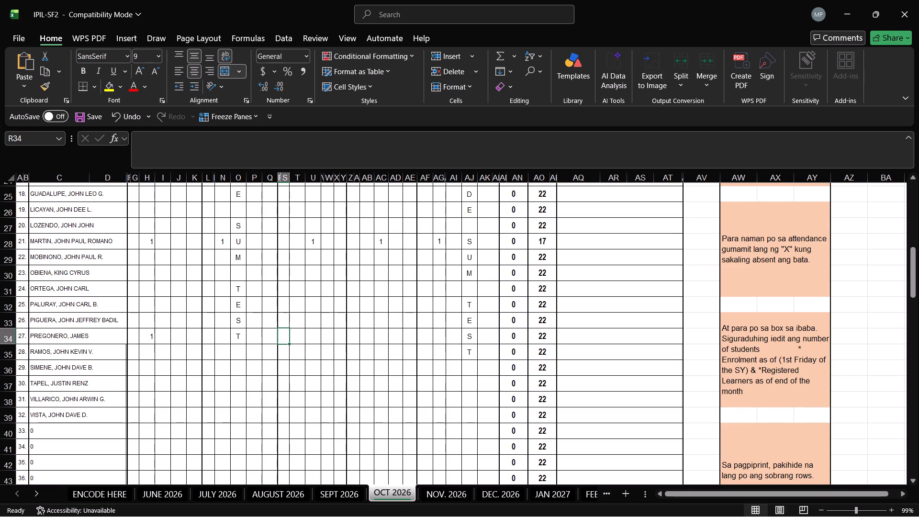
click(222, 338)
key(1)
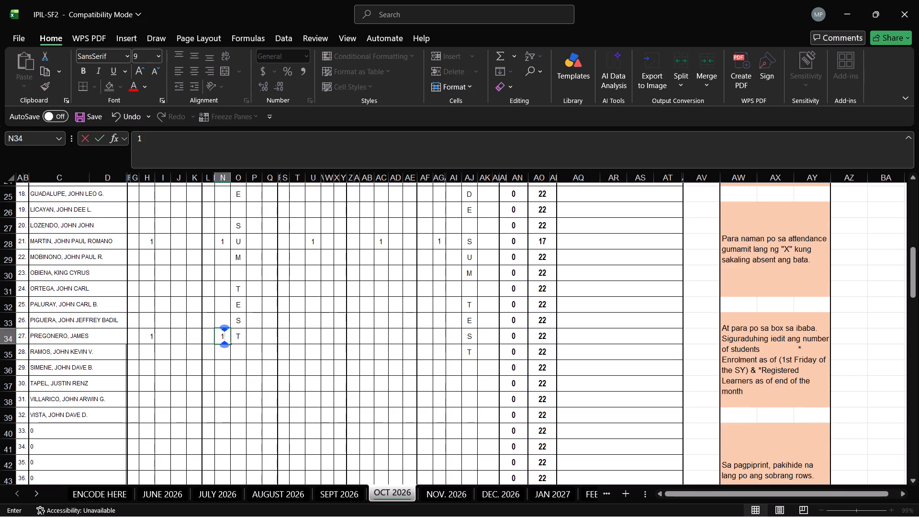
click(310, 339)
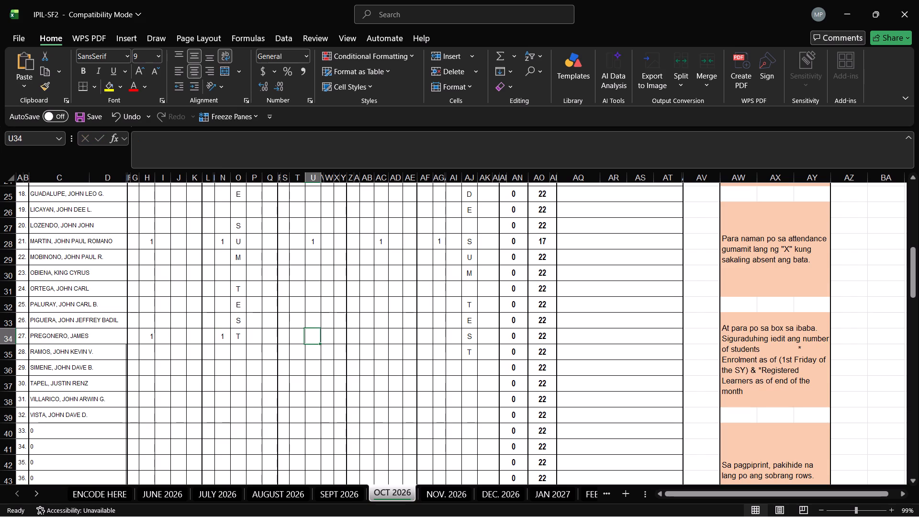
key(1)
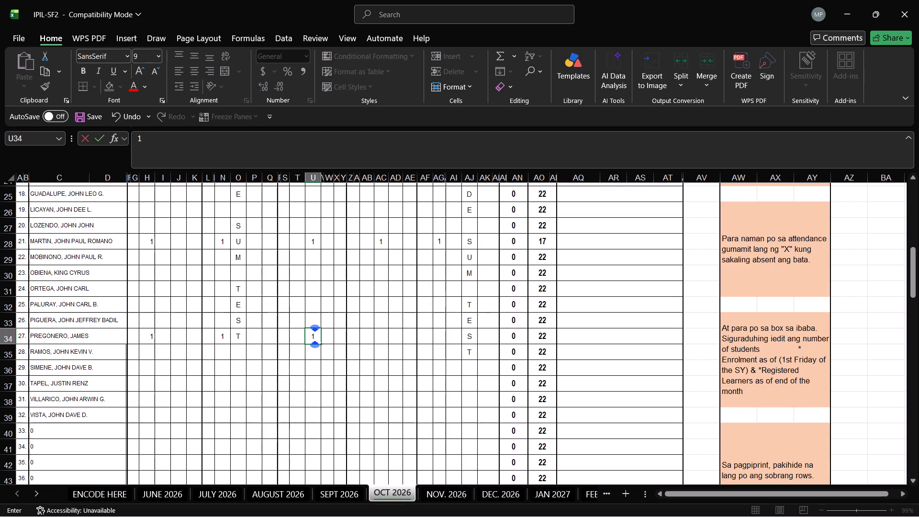
click(383, 334)
key(1)
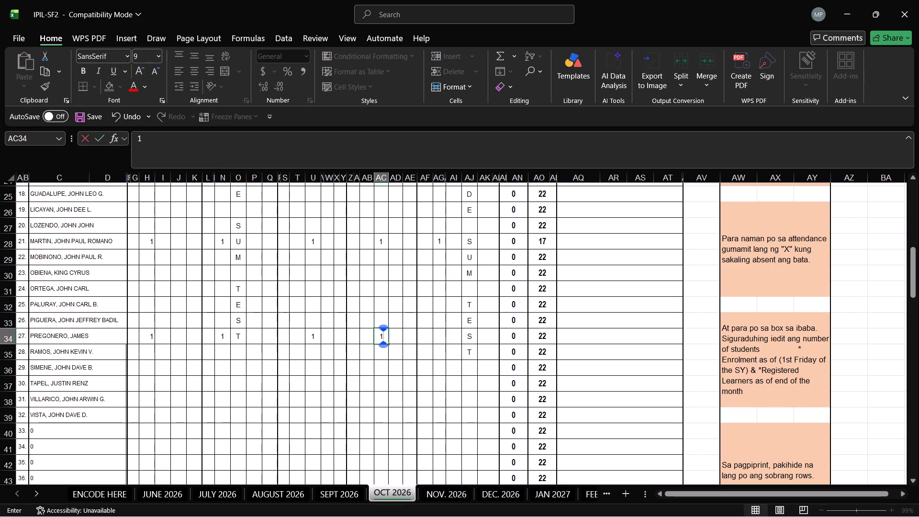
click(441, 339)
key(1)
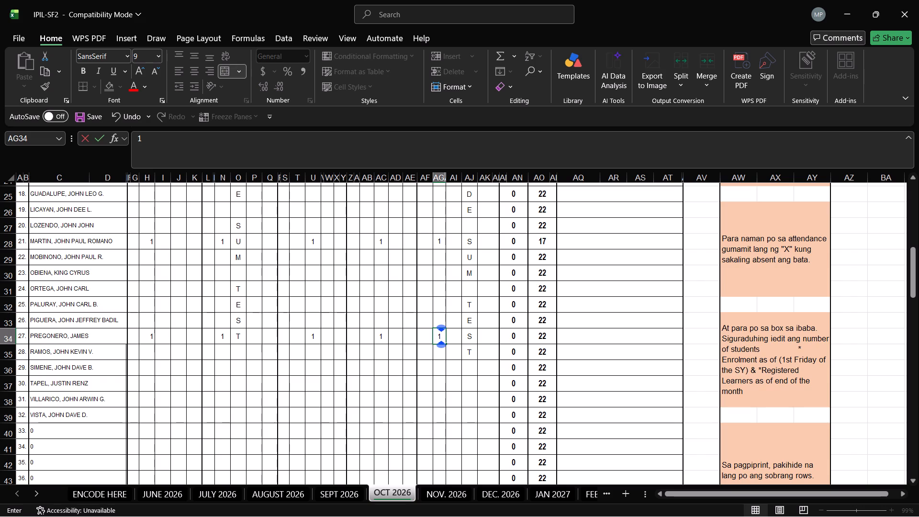
Overwrite the monthly PRESENT total of male learner no. 27 in cell AO34 with 17.
click(544, 337)
text(17)
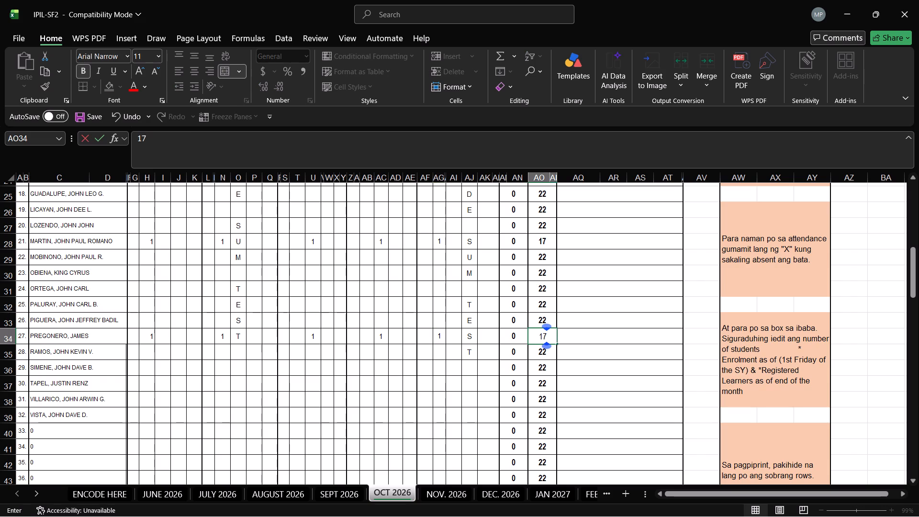
click(479, 400)
Set the number of boys in cell AX48, beside the male total row of the October sheet, to 32.
scroll(468, 385, down, 3)
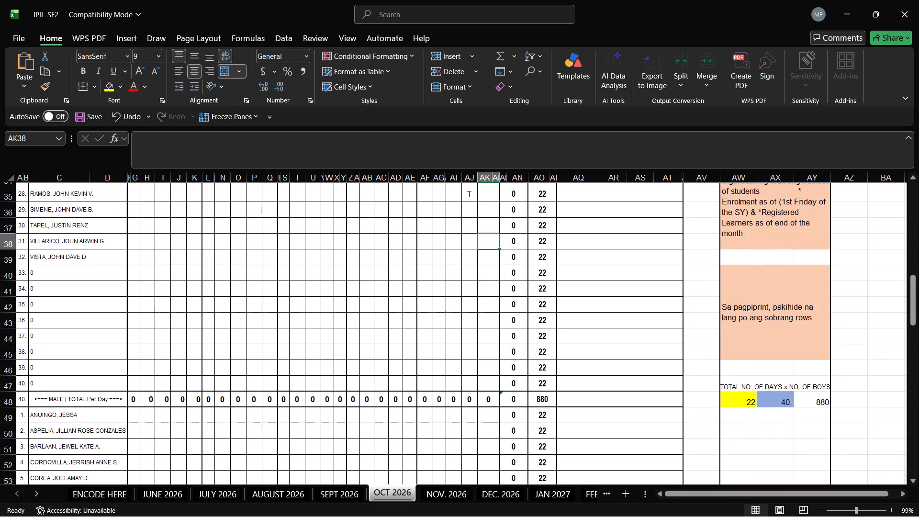
scroll(628, 379, up, 4)
scroll(742, 396, up, 6)
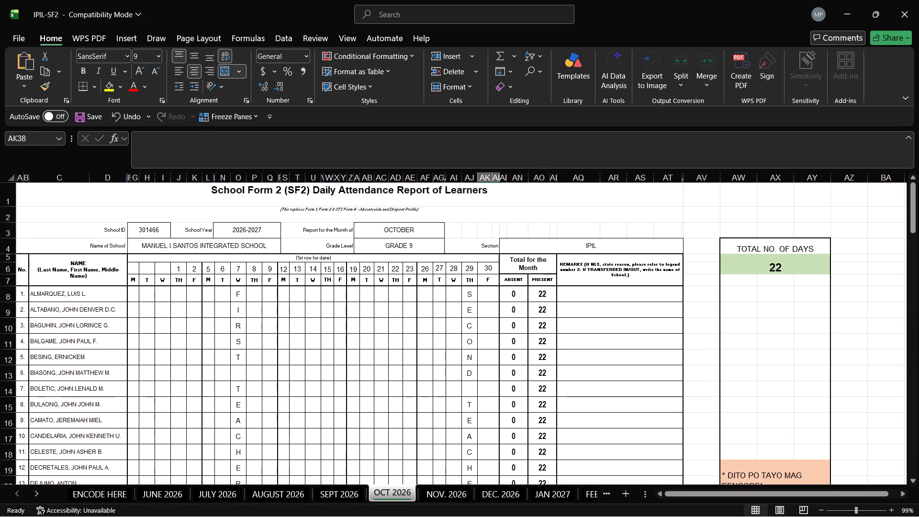
scroll(754, 326, down, 1)
scroll(510, 266, up, 1)
scroll(519, 270, down, 2)
scroll(632, 298, down, 10)
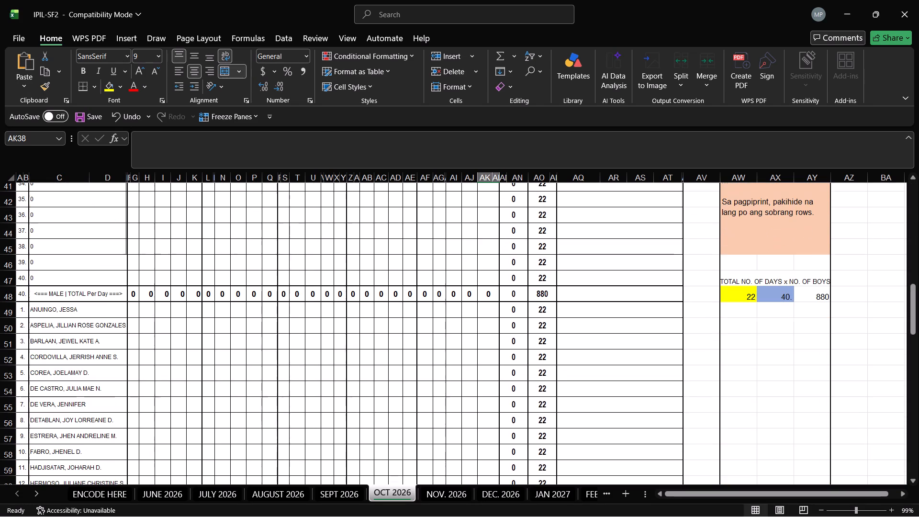
click(749, 298)
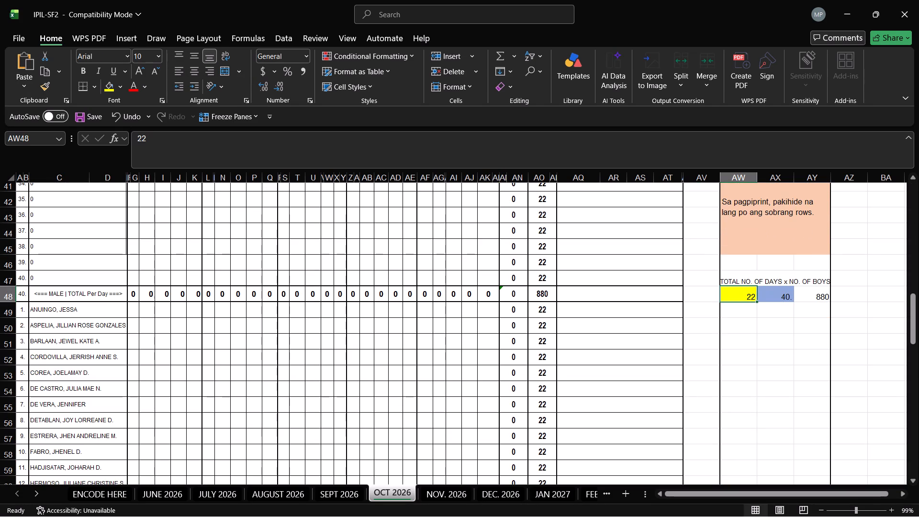
click(787, 292)
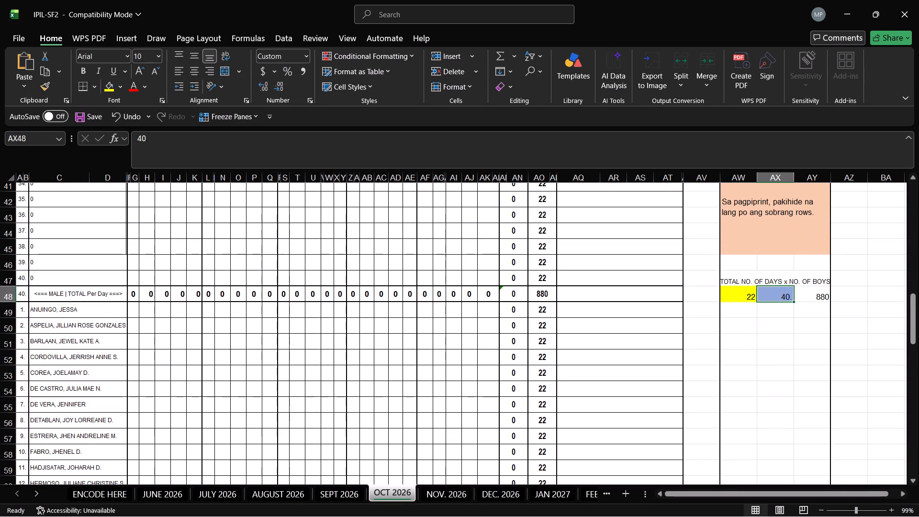
text(32)
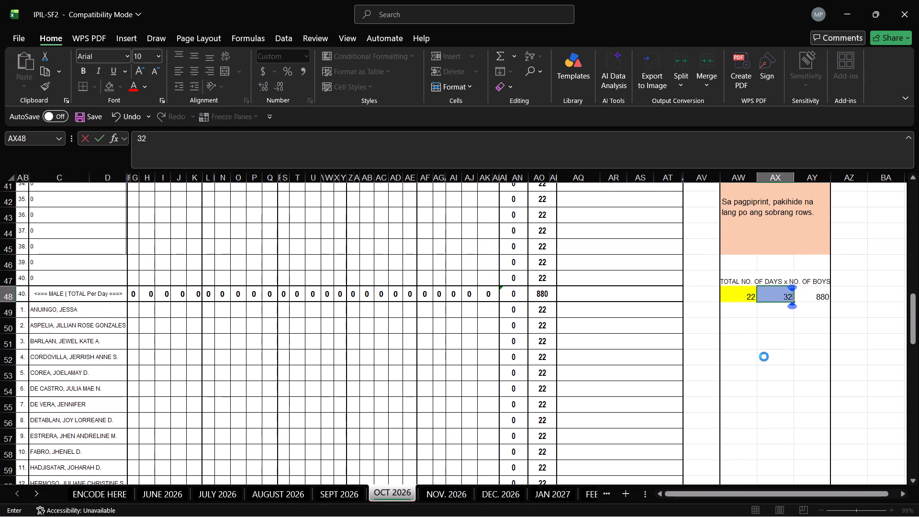
click(764, 357)
Set the number of girls in cell AX89, beside the female total row, to 30.
scroll(764, 357, down, 11)
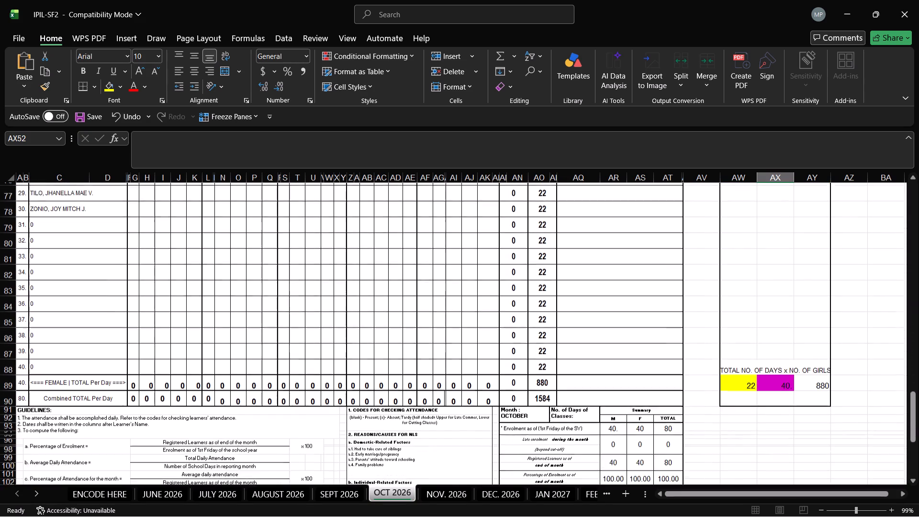
click(786, 365)
key(3)
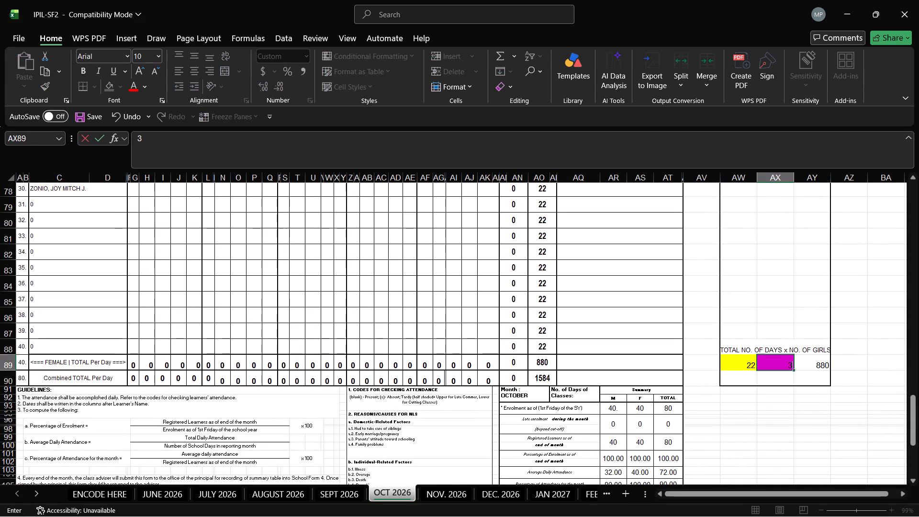
key(0)
click(771, 293)
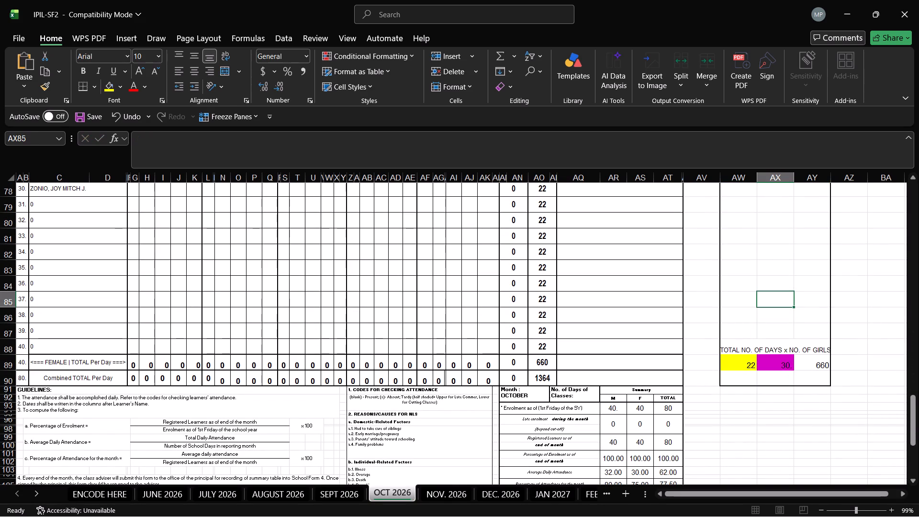
In the October summary table, set the first-Friday enrolment to 32 for males and 30 for females.
scroll(528, 311, down, 1)
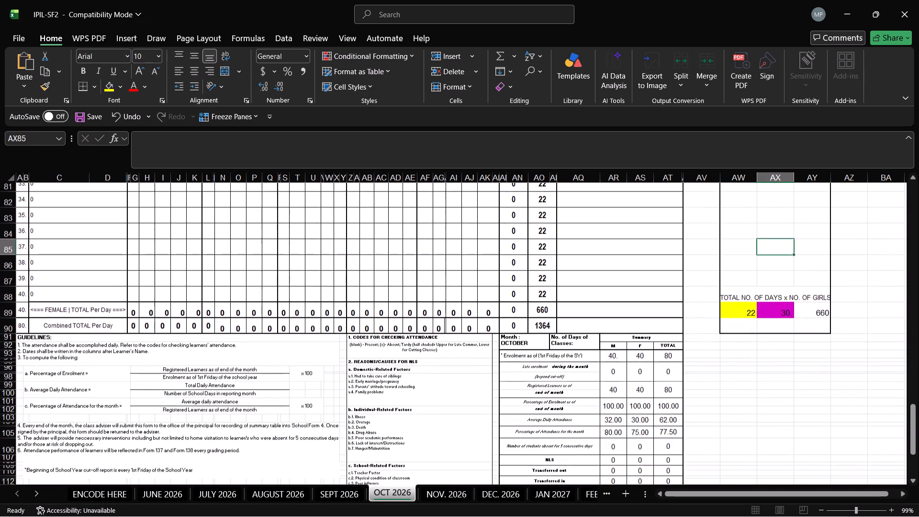
scroll(528, 311, down, 2)
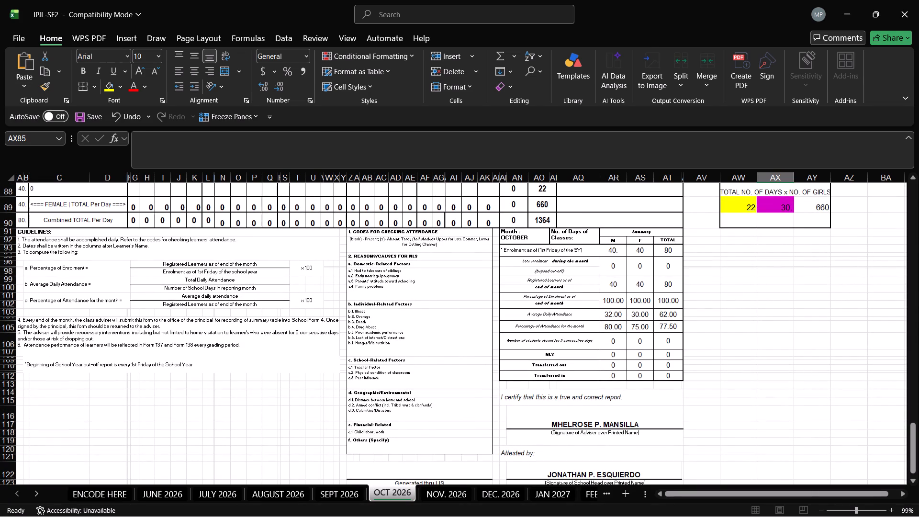
click(612, 254)
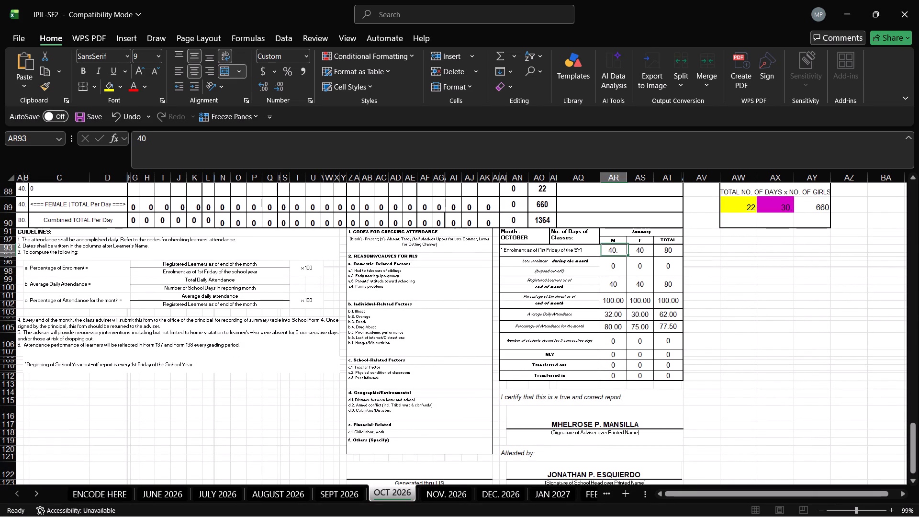
text(32)
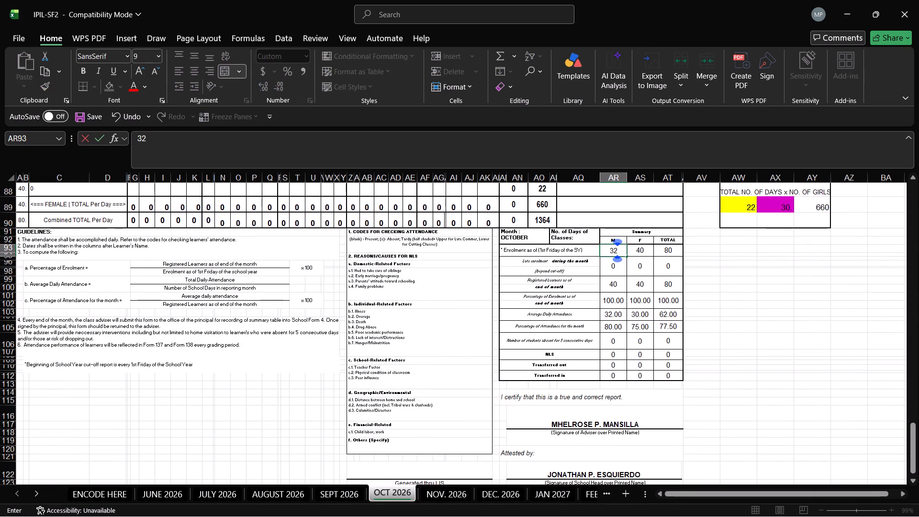
click(639, 251)
key(3)
key(0)
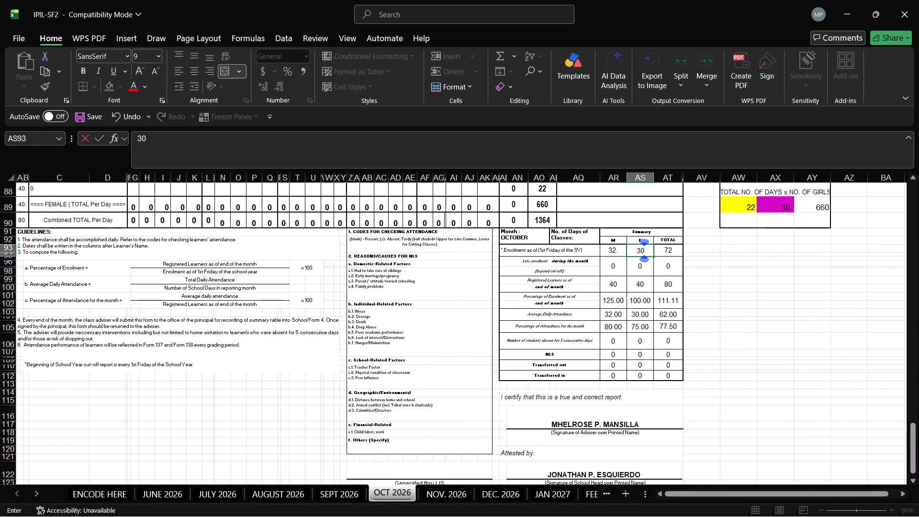
click(702, 289)
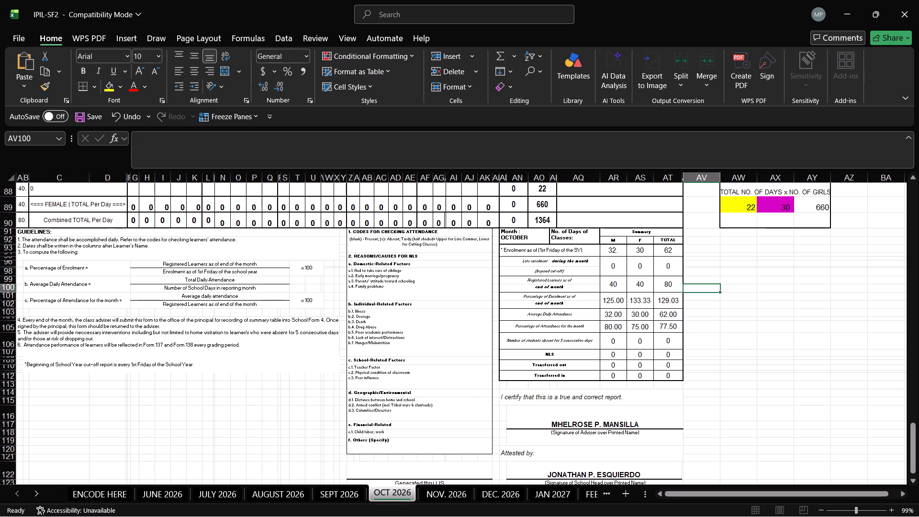
Set the summary's registered learners as of end of month to 32 for males and 30 for females.
click(615, 287)
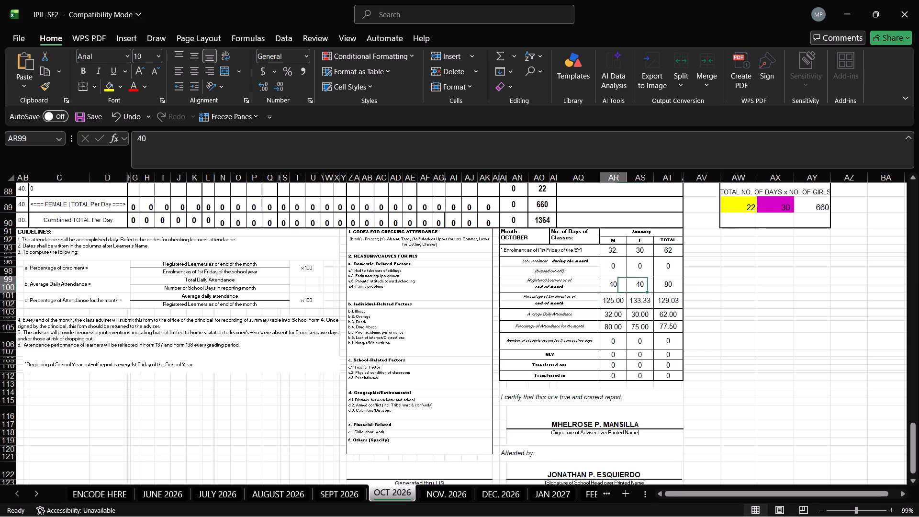
text(32)
click(644, 286)
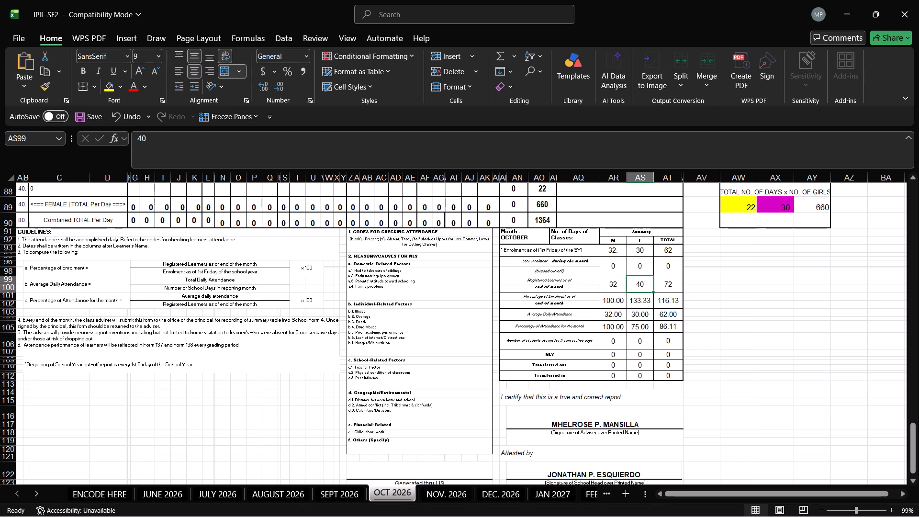
text(30)
click(791, 312)
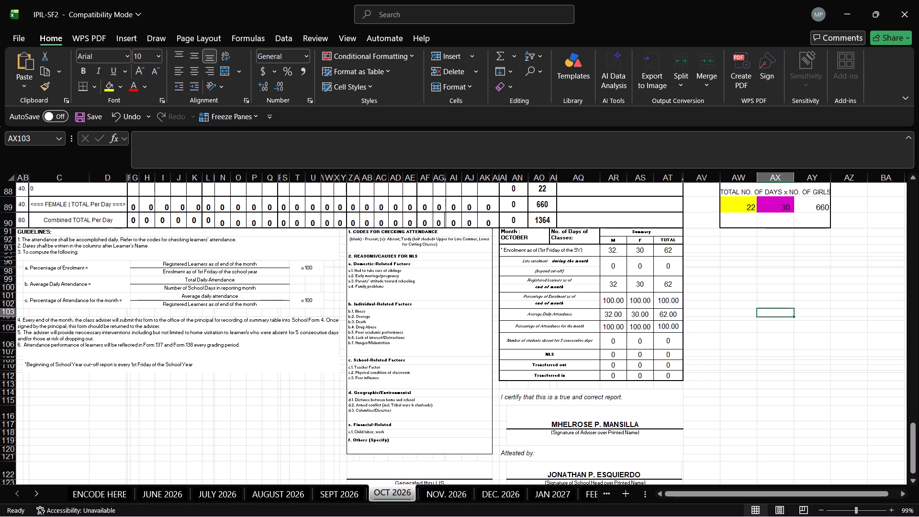
Compare the SEPT 2026 sheet's totals and summary table with the OCT 2026 sheet's totals and learner rows.
click(352, 492)
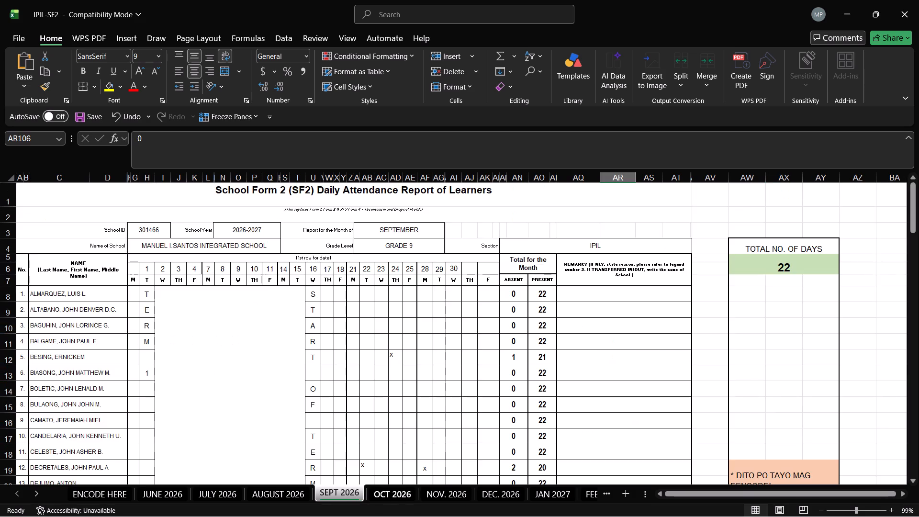
scroll(618, 398, down, 16)
scroll(617, 395, up, 4)
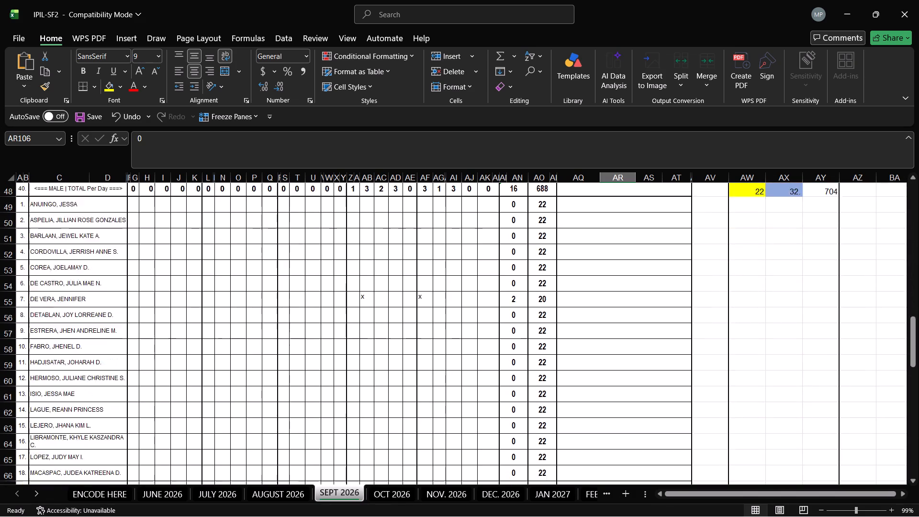
scroll(617, 395, down, 14)
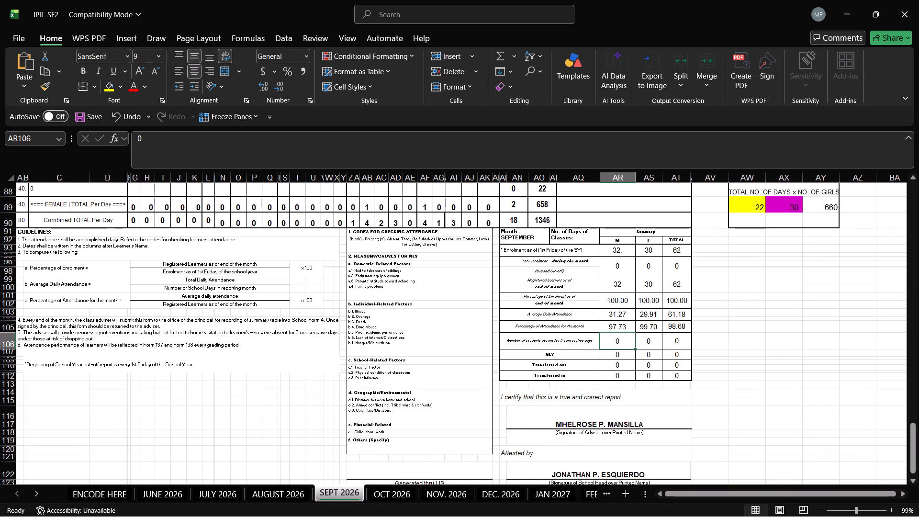
click(397, 491)
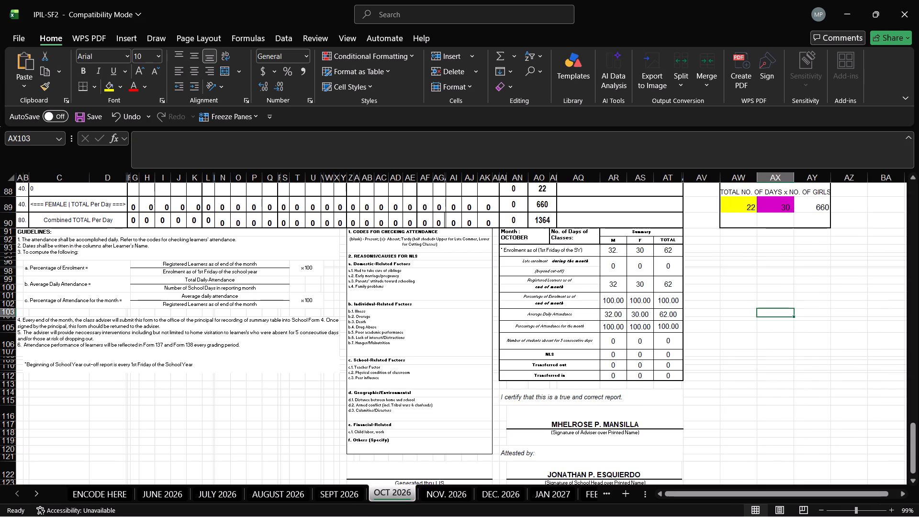
scroll(500, 336, up, 5)
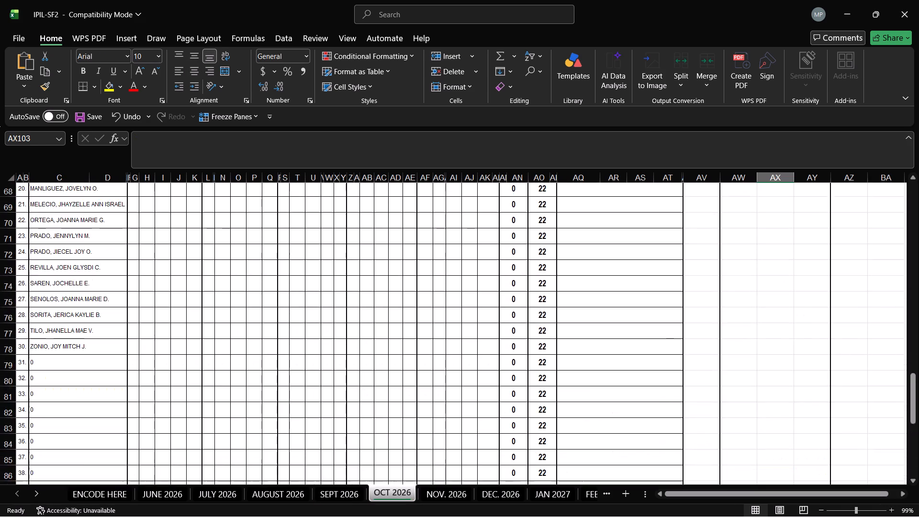
scroll(505, 348, up, 8)
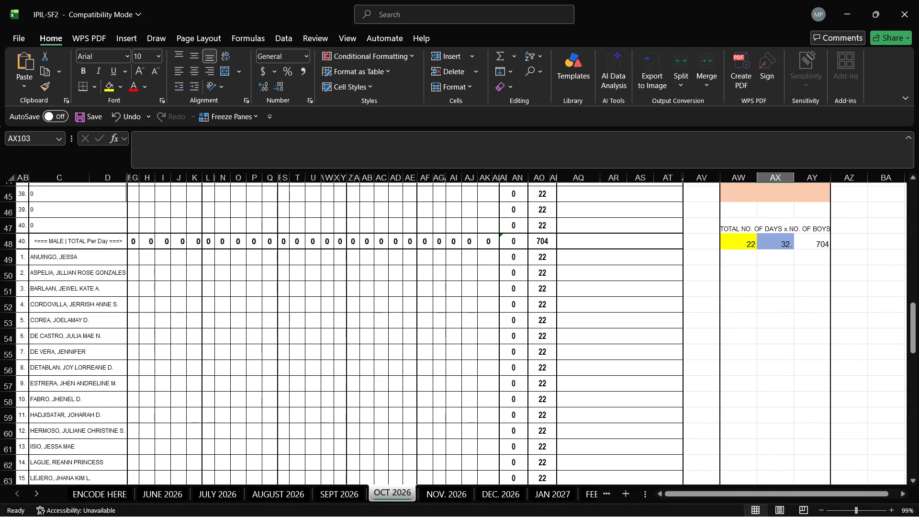
scroll(546, 324, up, 5)
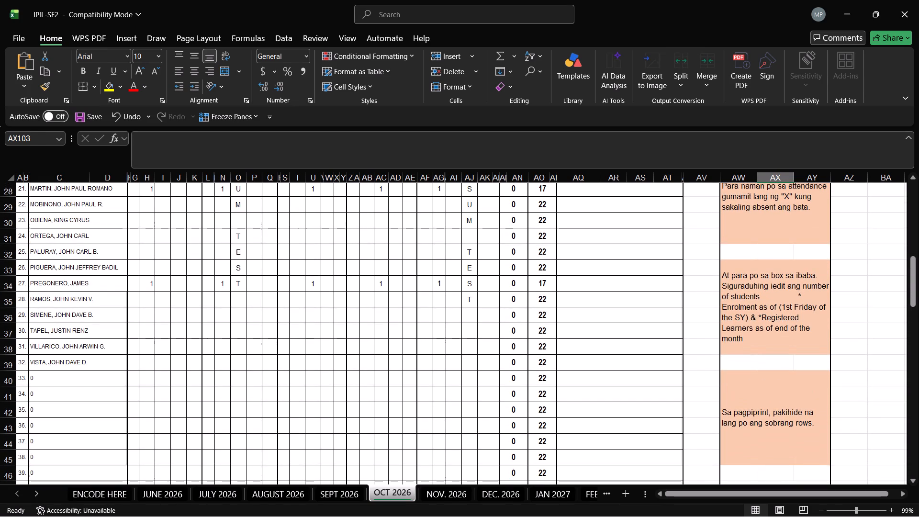
Review the OCT 2026 sheet's male learner rows, checking their attendance marks and monthly present counts against the male total row.
scroll(589, 345, up, 8)
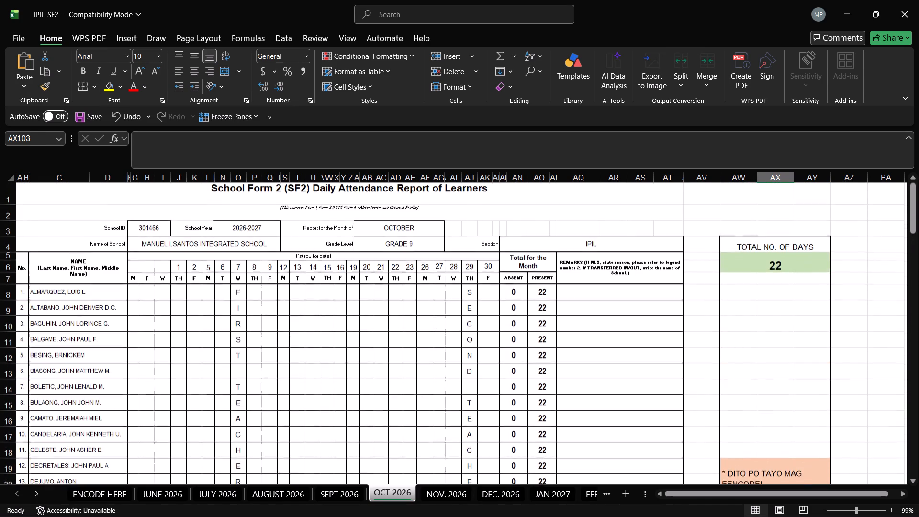
scroll(589, 345, down, 8)
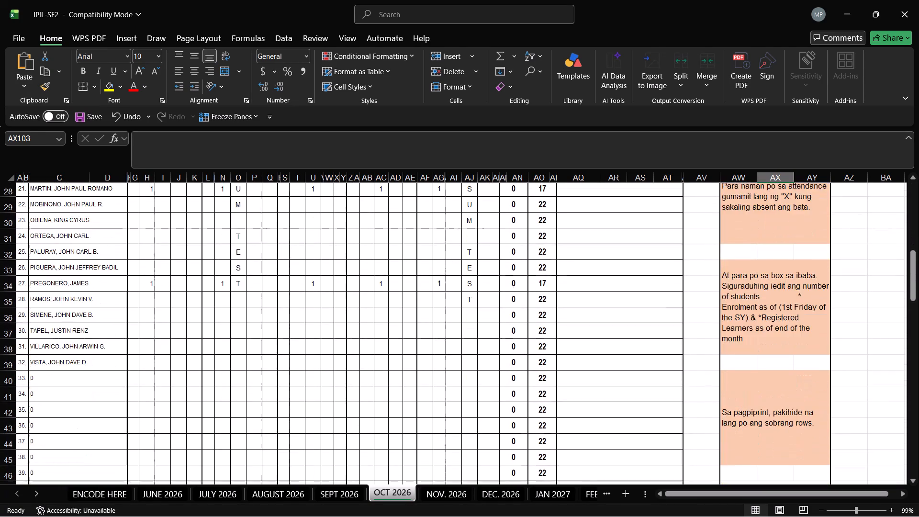
scroll(589, 345, down, 4)
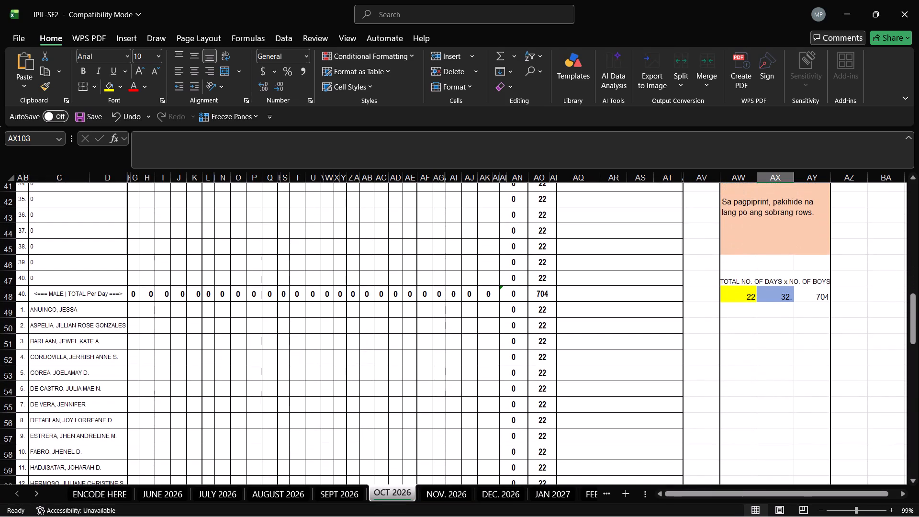
scroll(589, 345, up, 1)
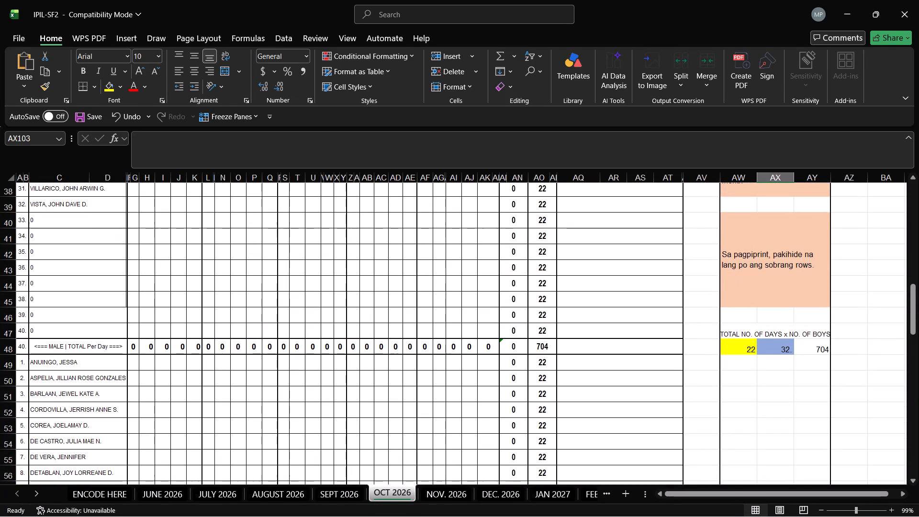
scroll(589, 345, up, 4)
scroll(589, 345, down, 2)
scroll(589, 345, up, 2)
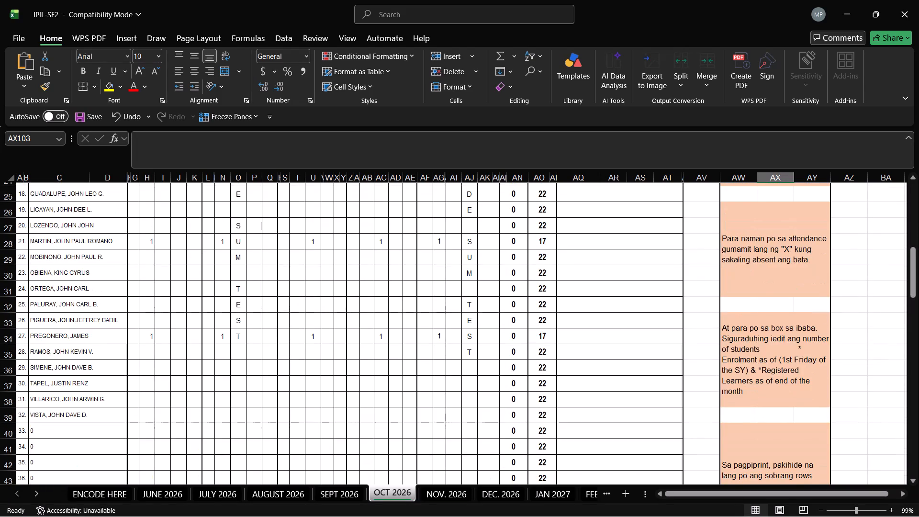
scroll(589, 345, up, 3)
scroll(606, 344, down, 3)
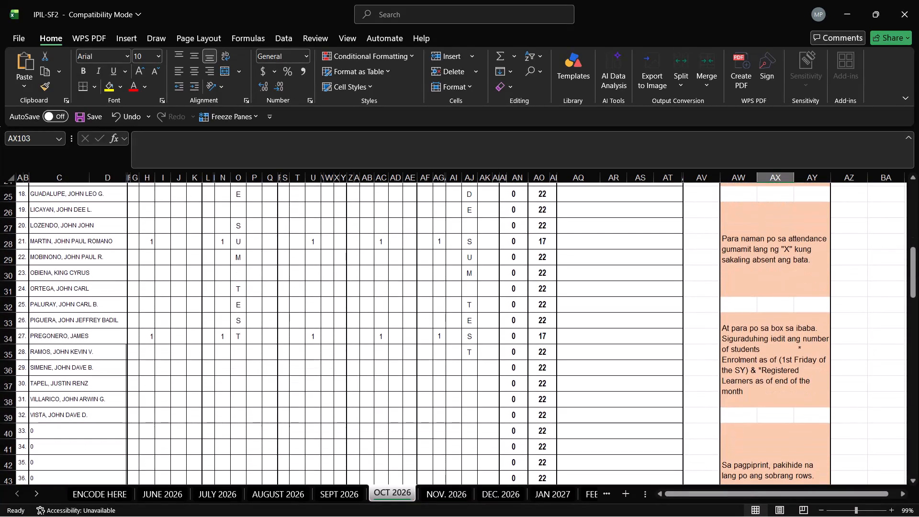
scroll(622, 348, down, 3)
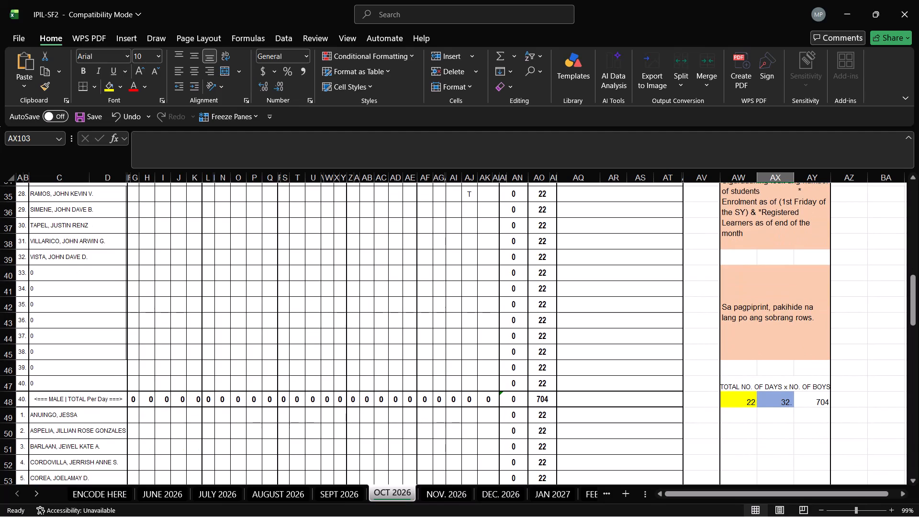
Set the monthly present total in the October male total row, cell AO48, to 689.
click(549, 397)
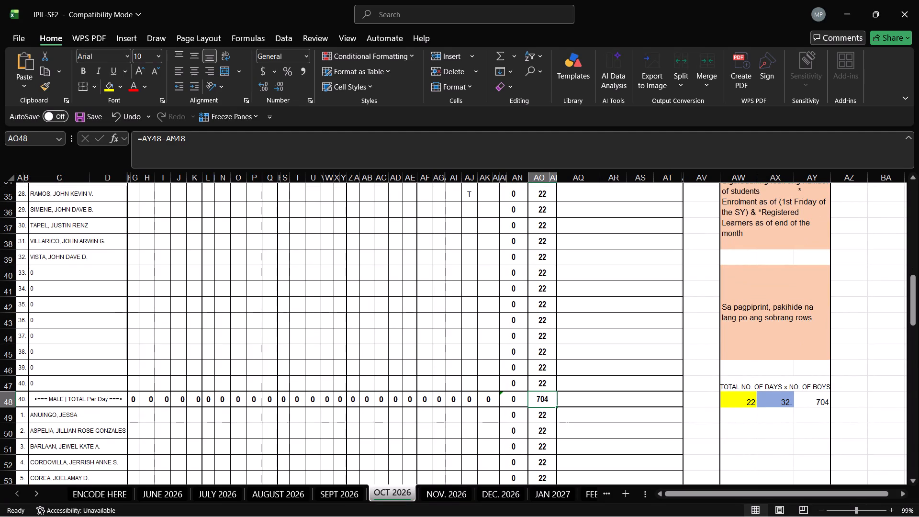
text(689)
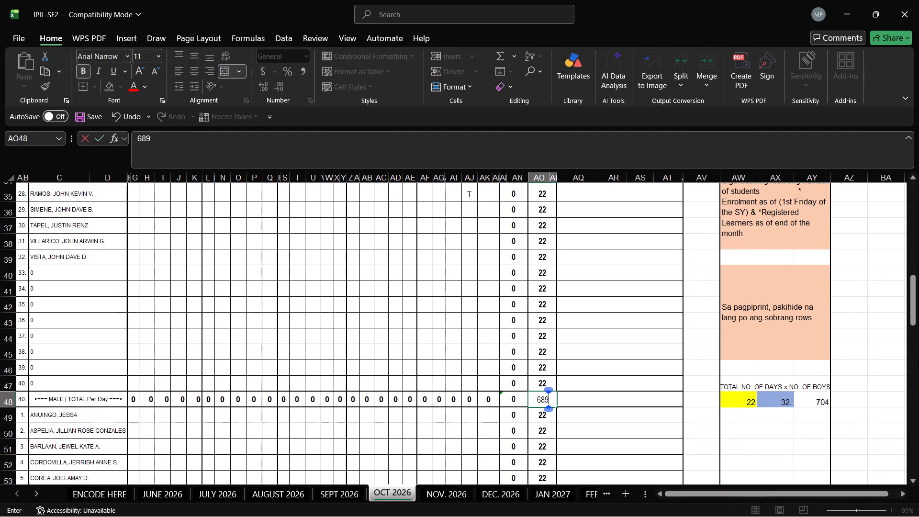
click(635, 423)
Replace the days-times-boys product formula in cell AY48, beside the male total row, with the value 689.
scroll(737, 390, up, 4)
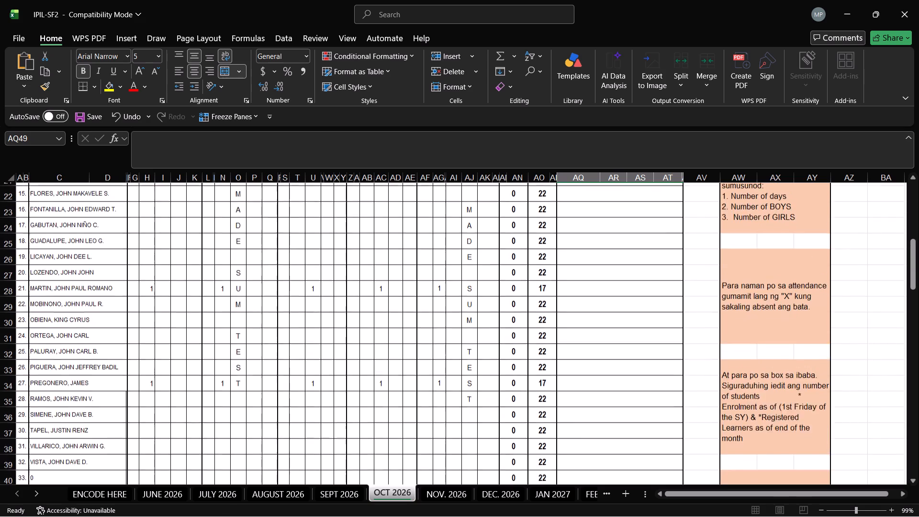
scroll(755, 388, up, 7)
scroll(755, 388, down, 11)
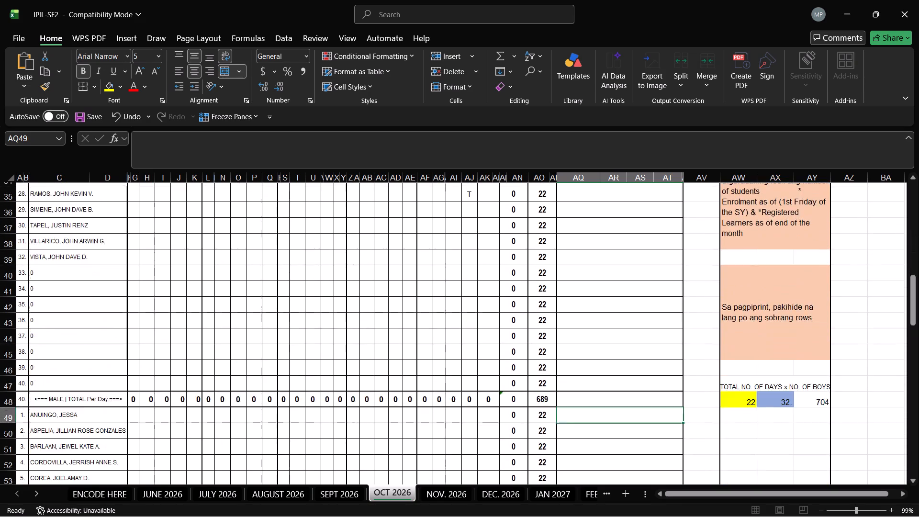
scroll(756, 388, down, 2)
click(817, 242)
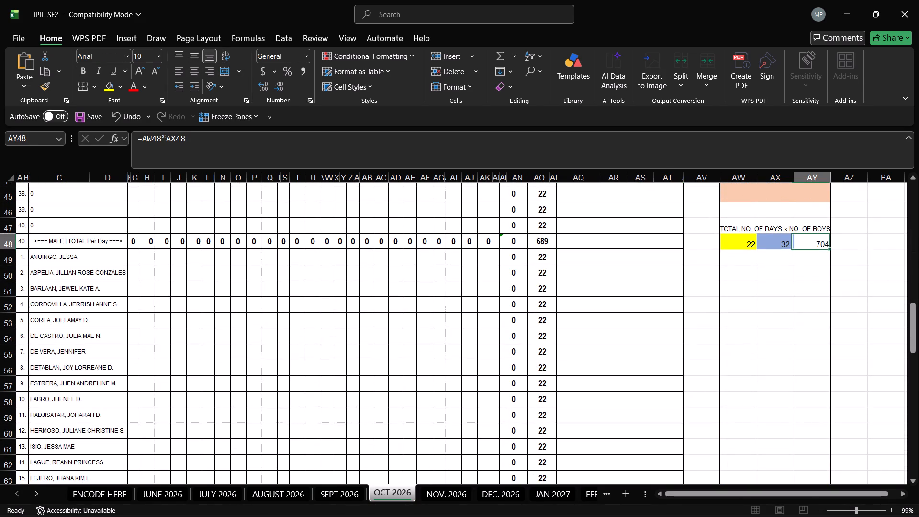
key(6)
key(8)
key(9)
click(812, 378)
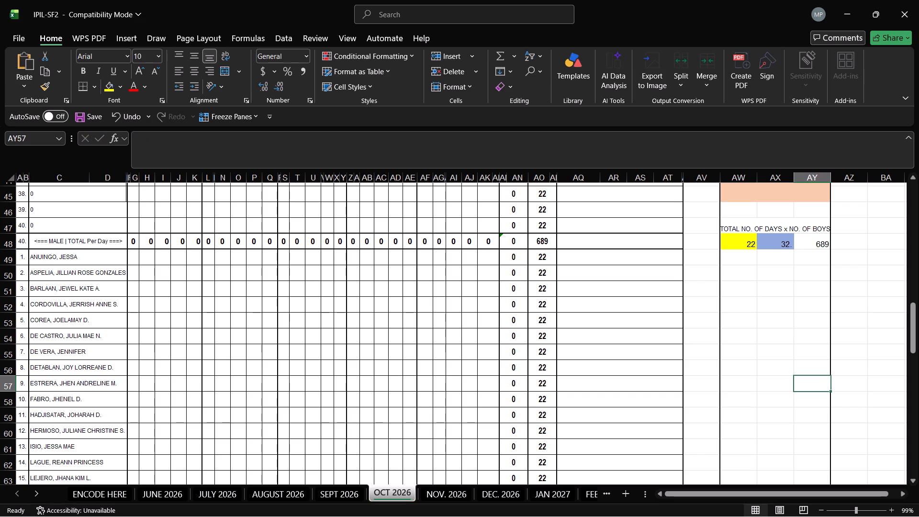
click(809, 242)
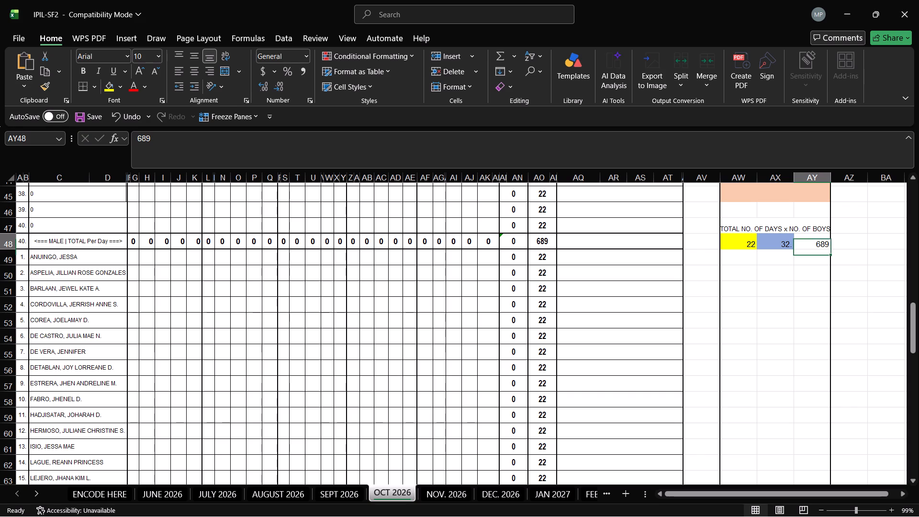
Set the days-times-boys value in cell AY48 of the OCT 2026 sheet to 704.
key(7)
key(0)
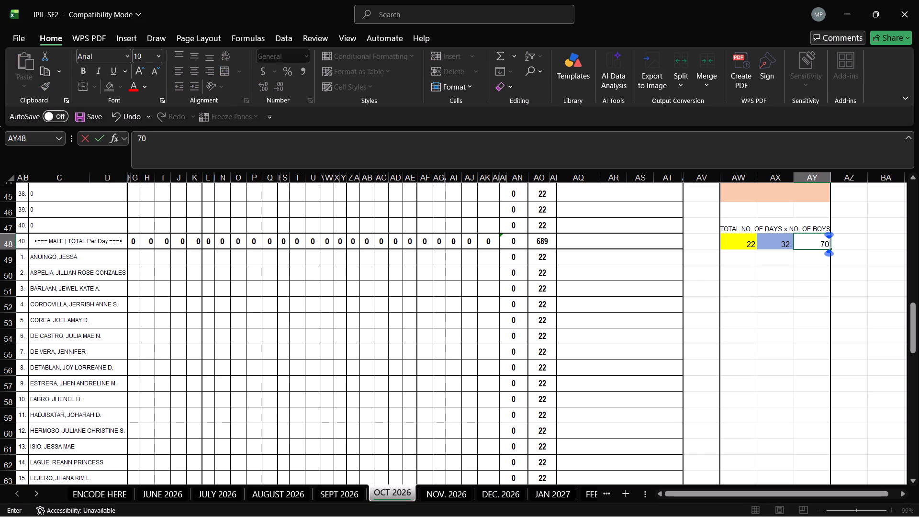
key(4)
click(845, 281)
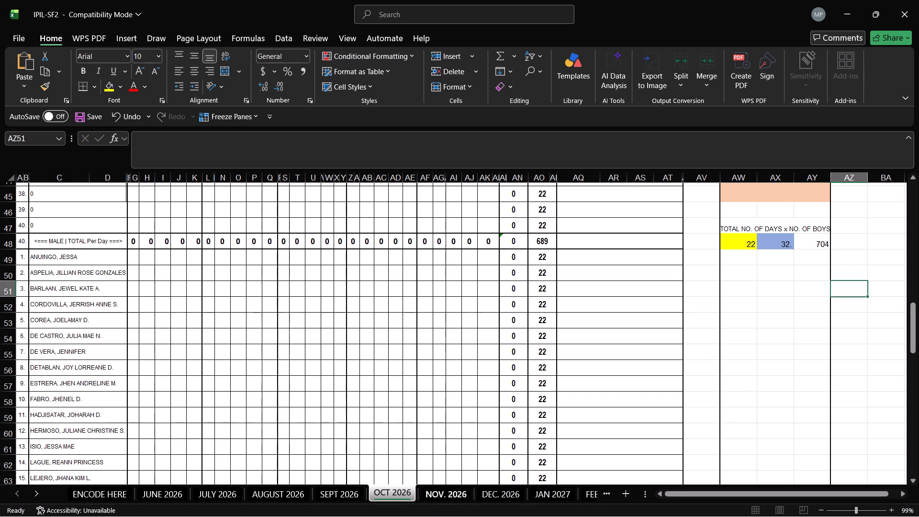
Compare the SEPT 2026 sheet's male and female totals and summary table with those on the OCT 2026 sheet.
click(353, 494)
scroll(670, 377, up, 6)
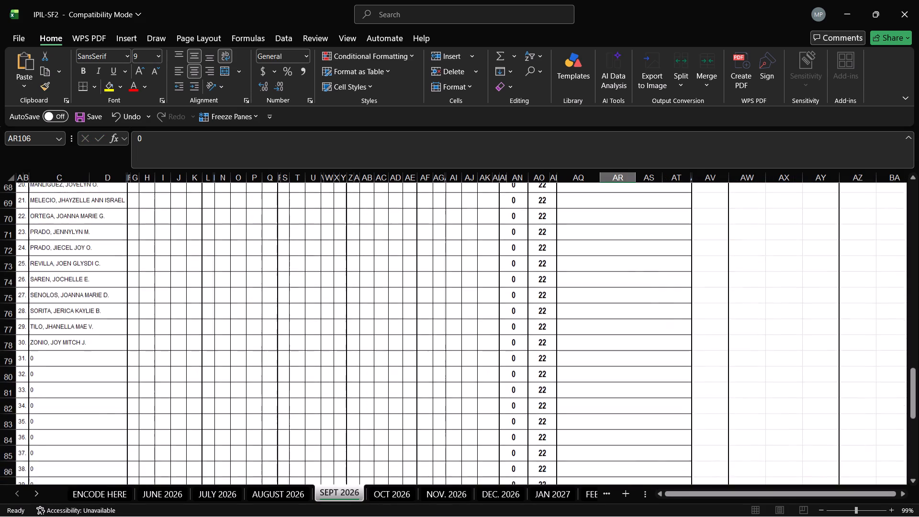
scroll(670, 377, up, 10)
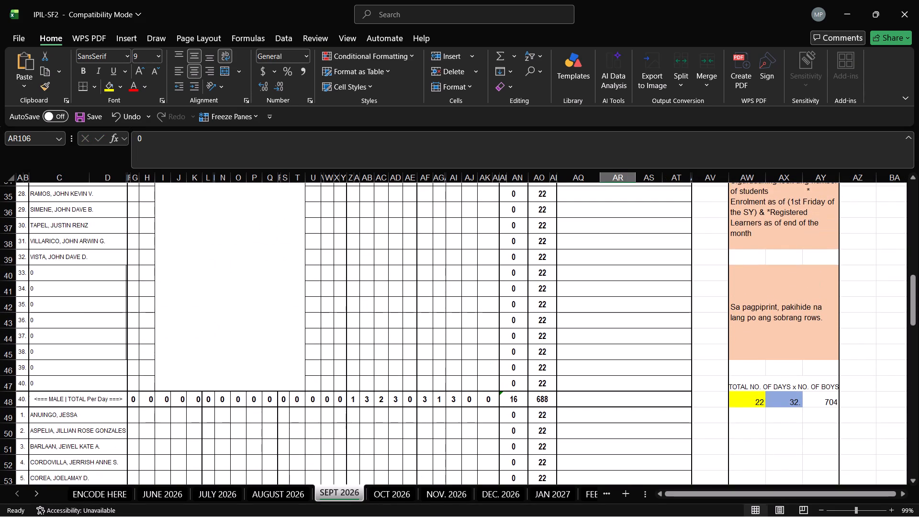
scroll(670, 377, down, 8)
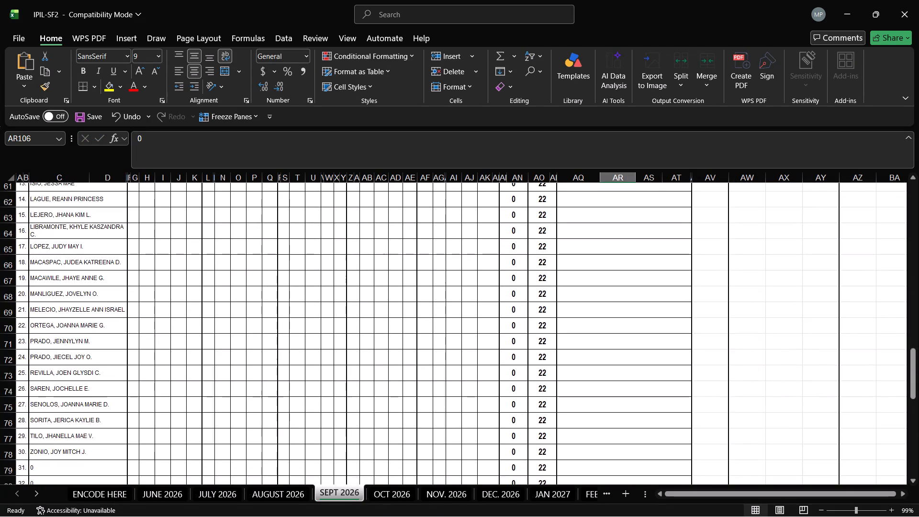
scroll(670, 377, down, 7)
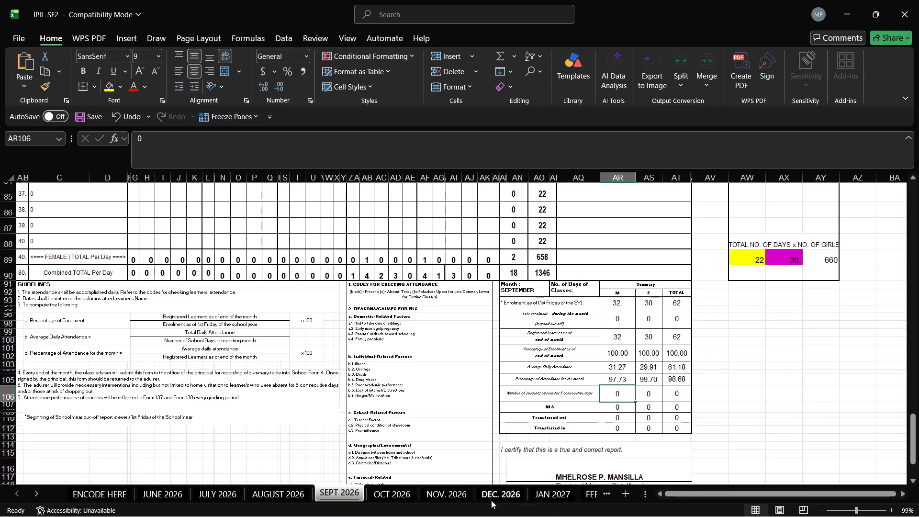
click(407, 495)
scroll(595, 361, down, 13)
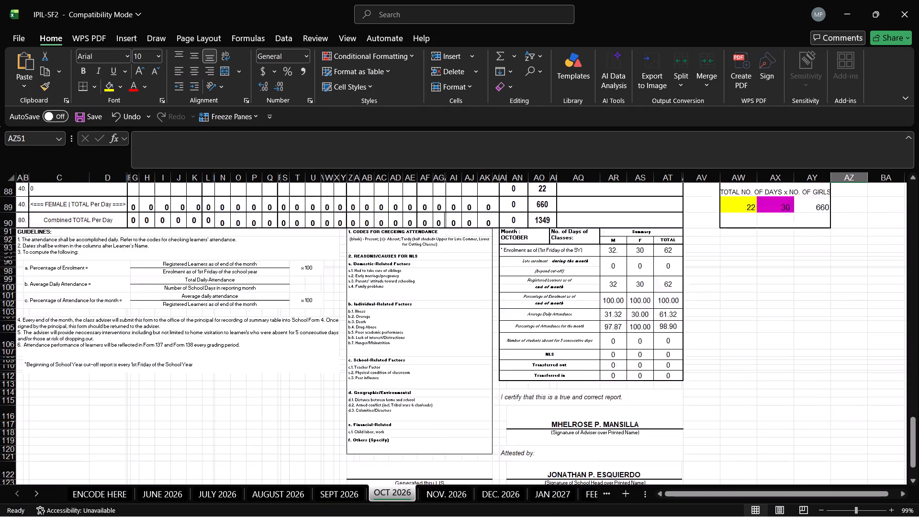
scroll(600, 360, down, 1)
Save the IPIL-SF2 workbook with the OCT 2026 sheet active and close it.
click(715, 357)
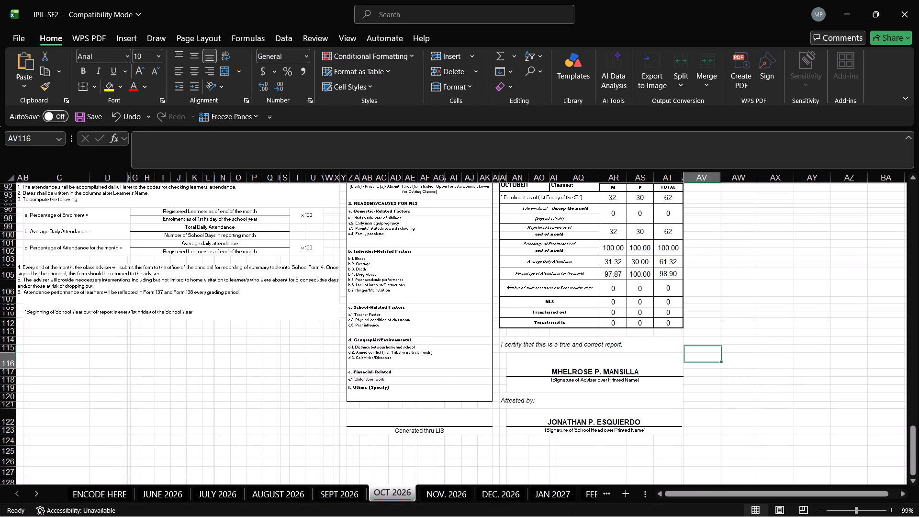
key(ctrl+s)
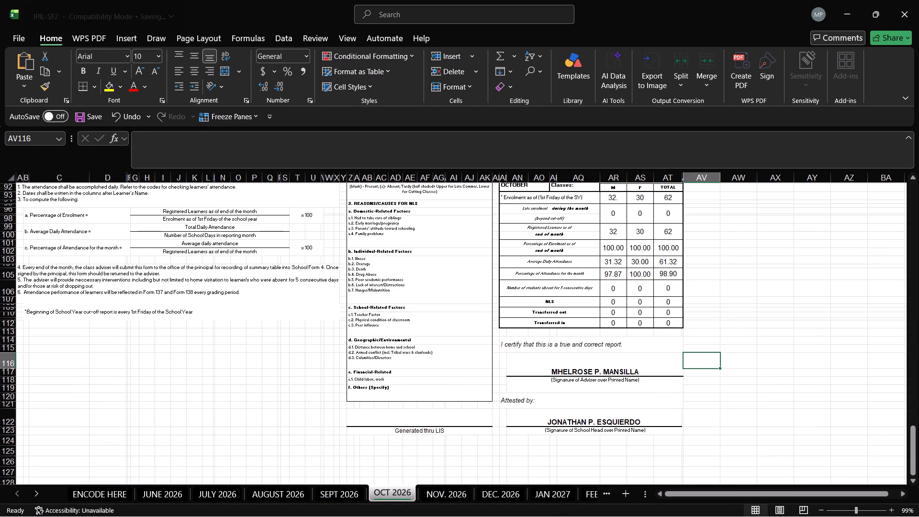
click(910, 2)
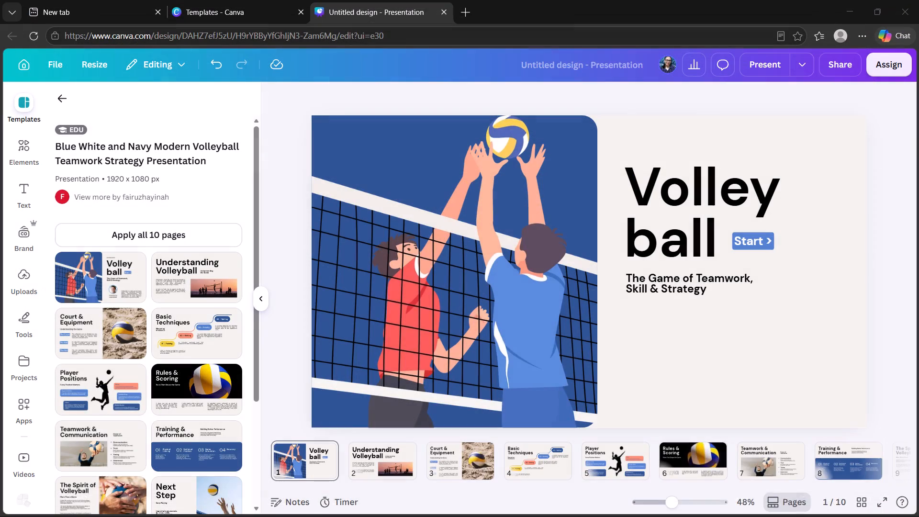
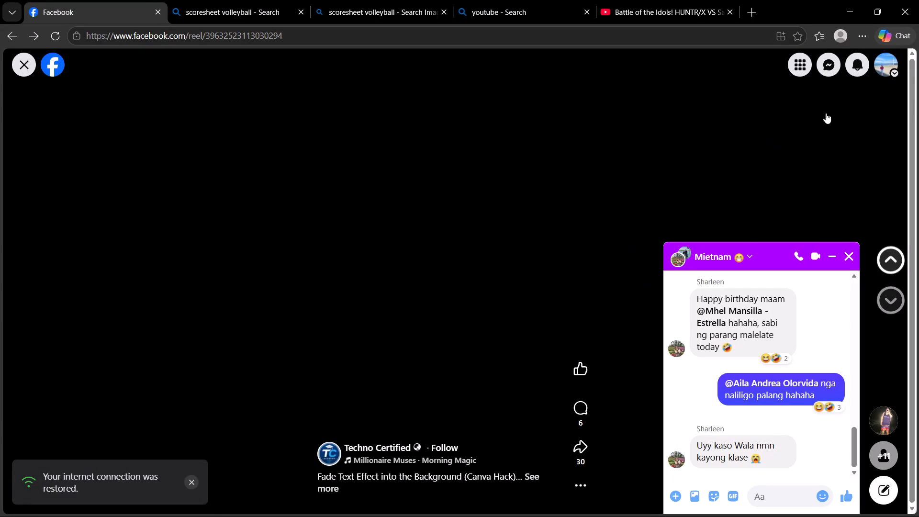
Search the Messenger chats for "grade" and open the Grade 9 Family 2026-2027 group conversation.
click(829, 61)
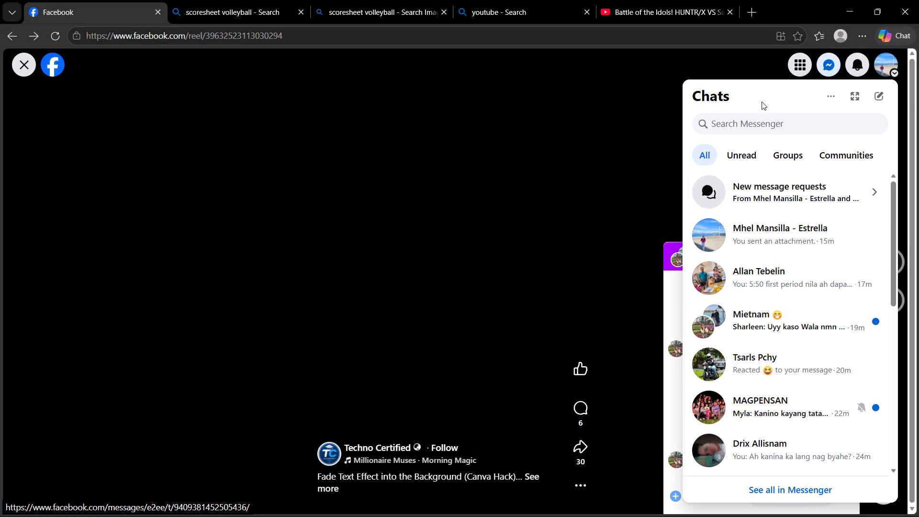
click(762, 117)
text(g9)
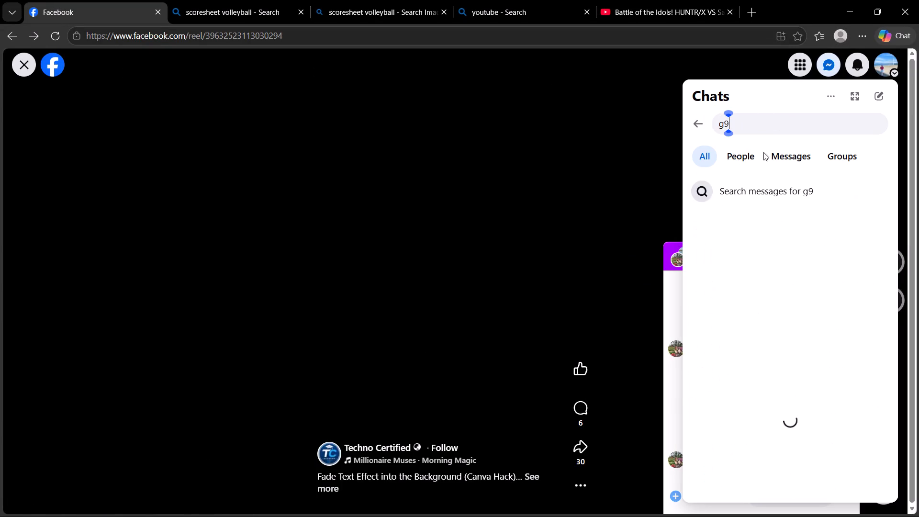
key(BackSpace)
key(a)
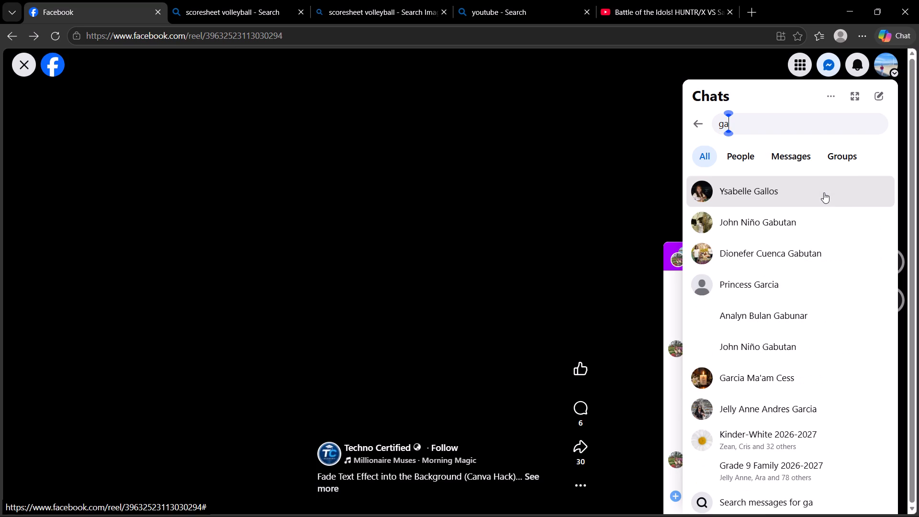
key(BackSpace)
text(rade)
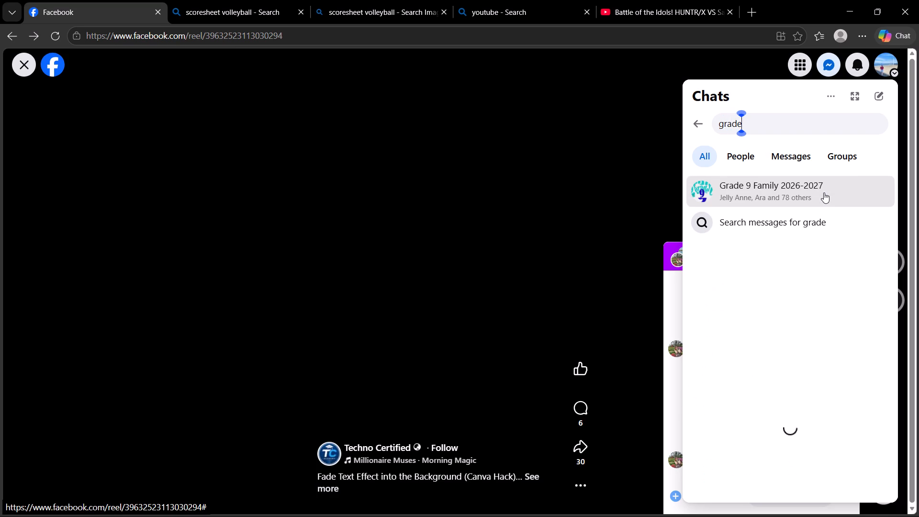
click(824, 192)
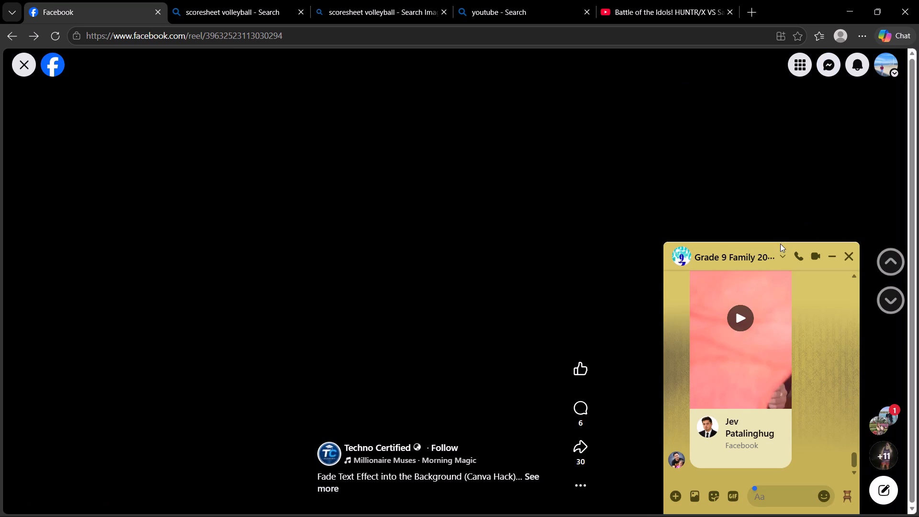
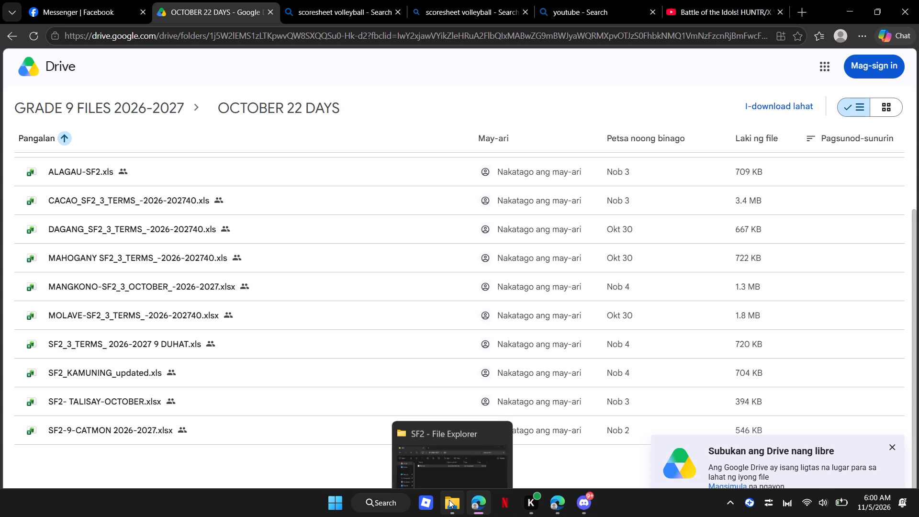
Switch to the SF2 folder window in File Explorer, where the IPIL-SF2 workbook is stored.
click(463, 436)
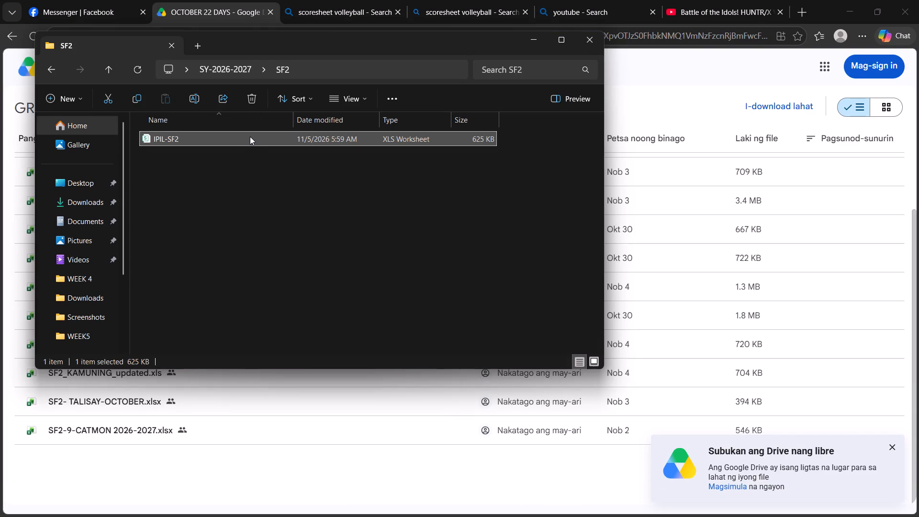
Try to upload the IPIL-SF2 workbook from the SF2 folder to the OCTOBER 22 DAYS folder in Google Drive.
click(250, 136)
click(250, 136)
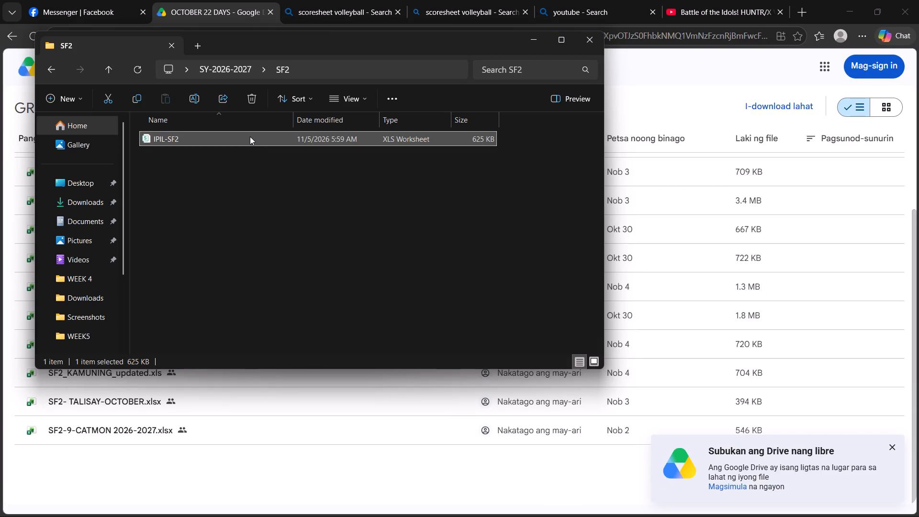
click(293, 256)
drag(287, 137, 249, 426)
drag(356, 137, 255, 473)
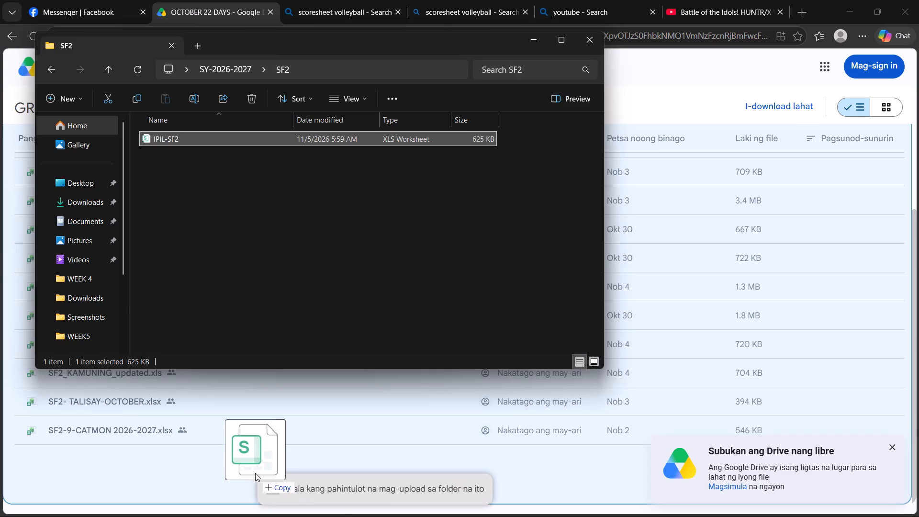
drag(255, 473, 258, 471)
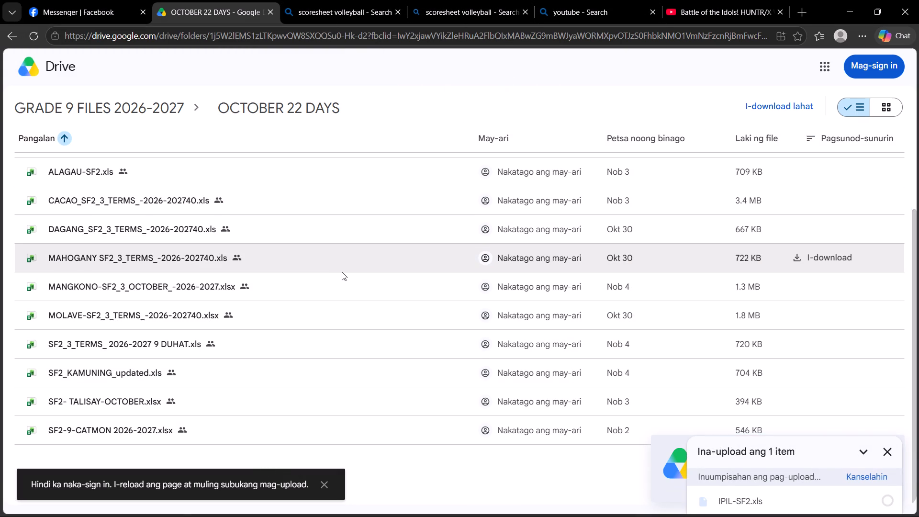
Check the OCTOBER 22 DAYS file list for the IPIL-SF2 workbook and dismiss the upload notification.
scroll(342, 272, down, 4)
scroll(343, 276, up, 9)
scroll(343, 276, down, 3)
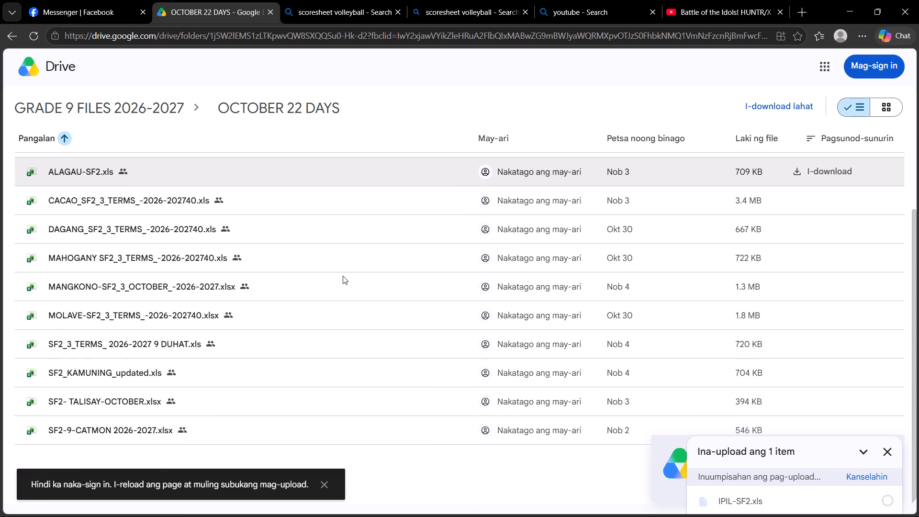
scroll(343, 276, down, 1)
scroll(343, 276, up, 5)
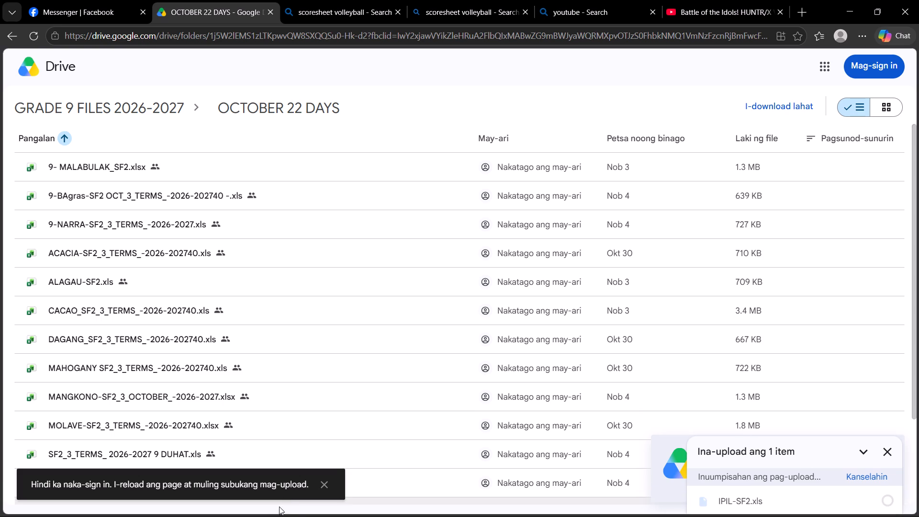
click(326, 493)
click(323, 482)
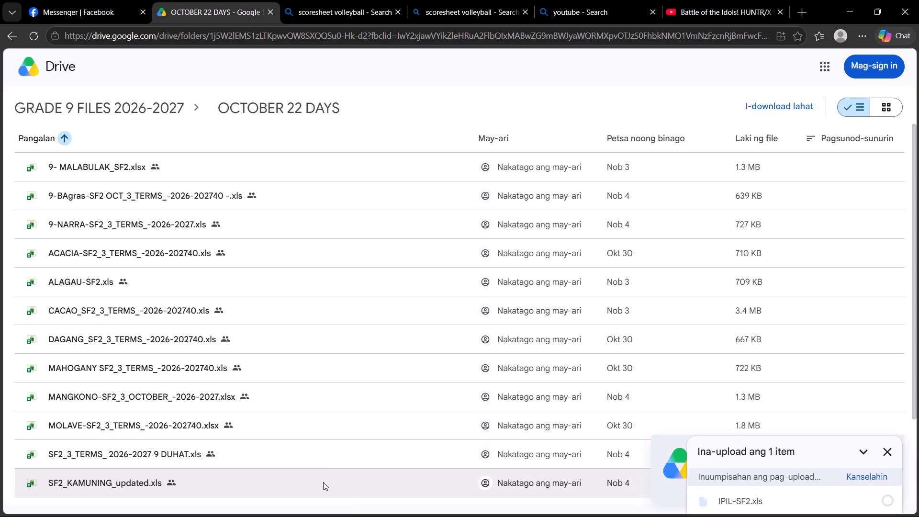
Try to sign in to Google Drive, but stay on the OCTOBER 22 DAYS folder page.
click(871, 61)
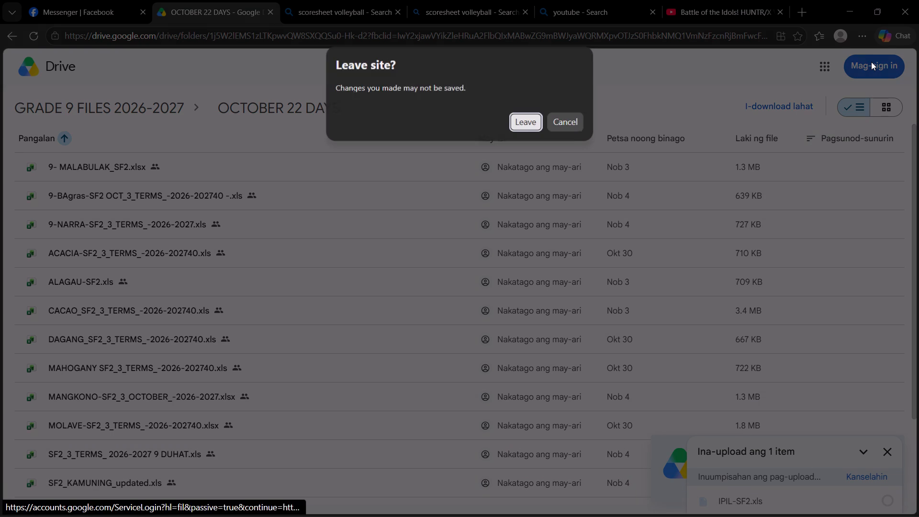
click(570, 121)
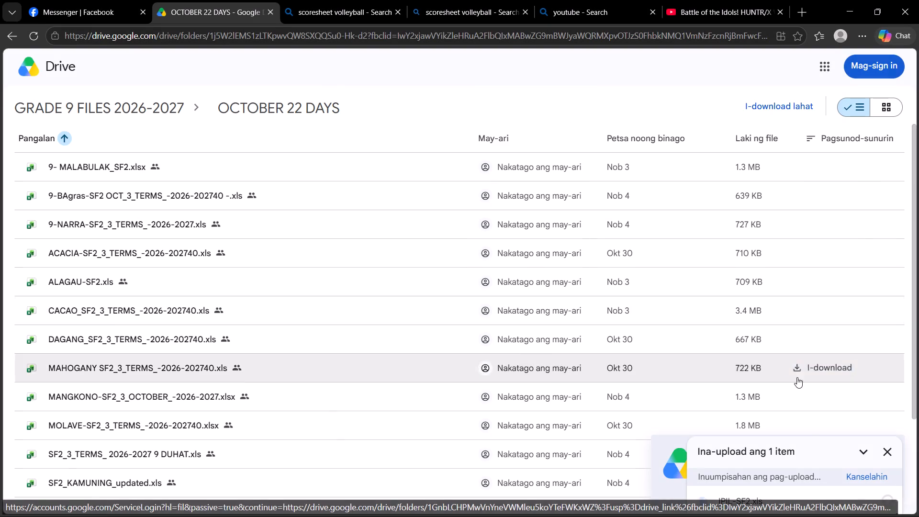
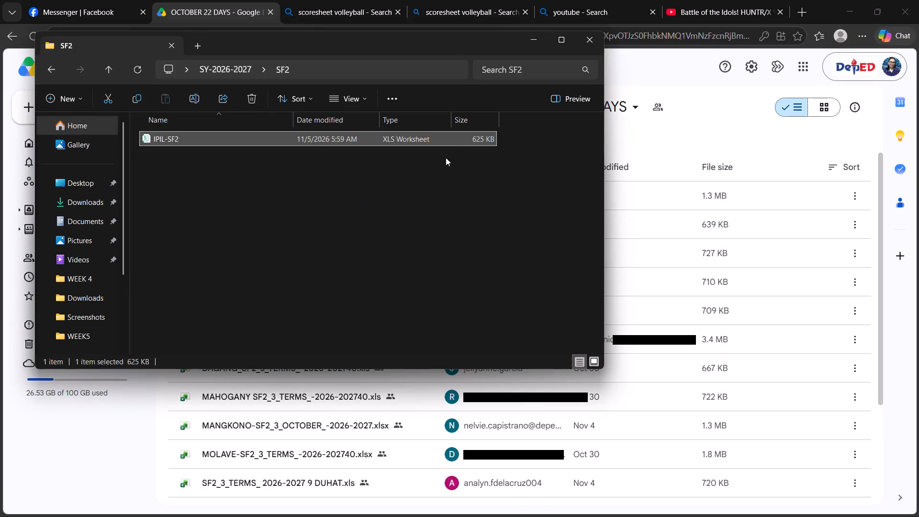
Upload the IPIL-SF2 workbook from the SF2 folder to the OCTOBER 22 DAYS folder in Google Drive.
drag(452, 137, 661, 325)
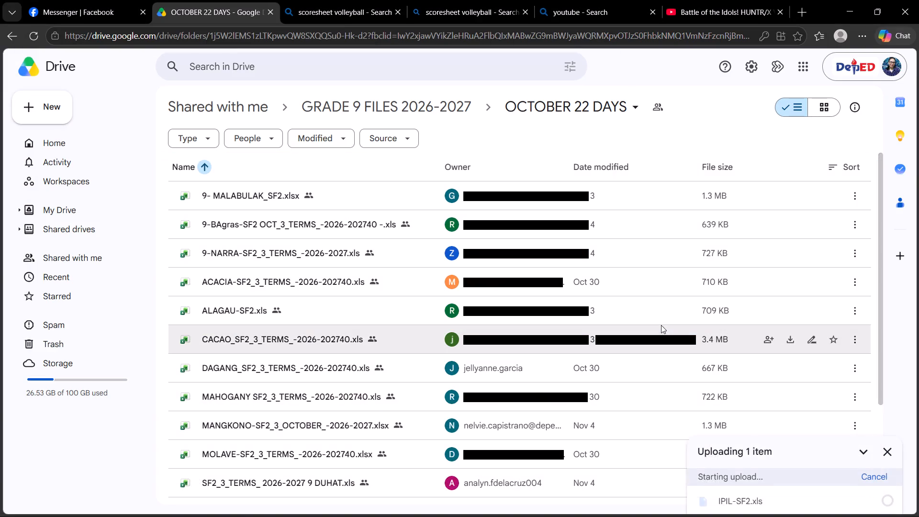
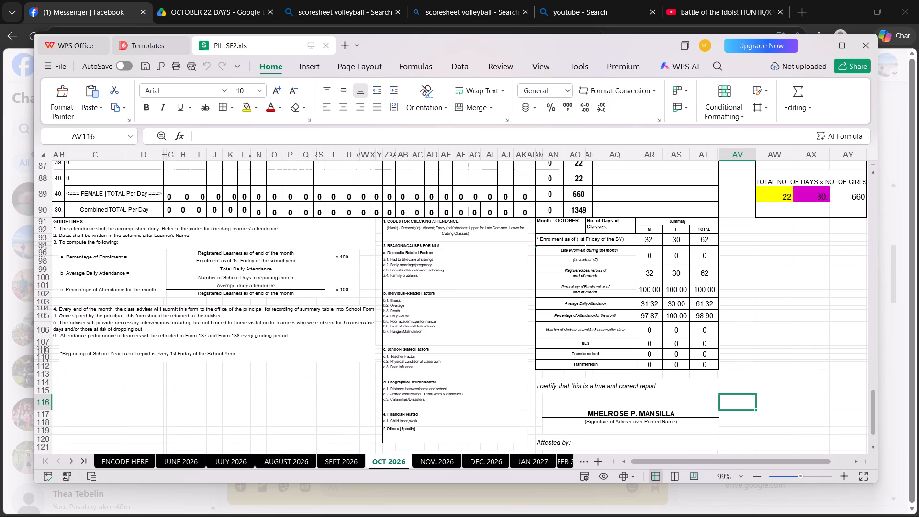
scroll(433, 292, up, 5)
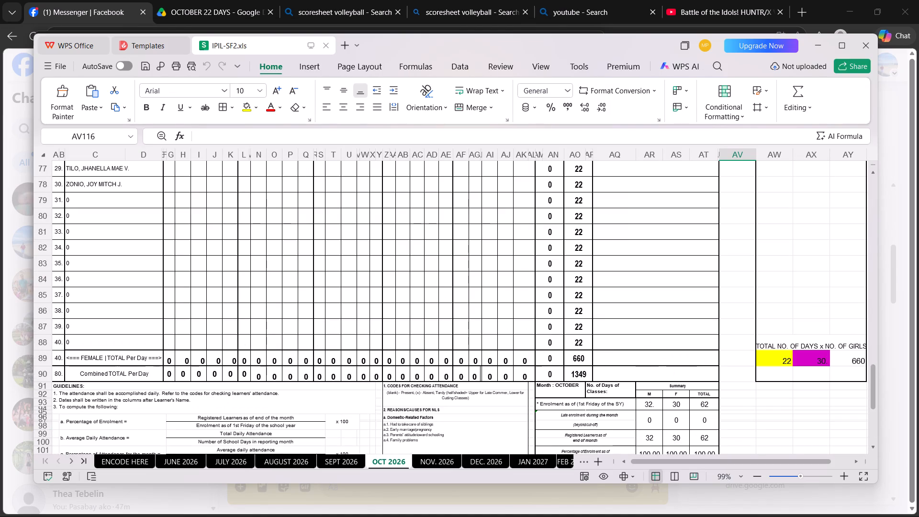
Review the male and female attendance rows and TOTAL Per Day rows on the OCT 2026 sheet.
scroll(469, 326, up, 3)
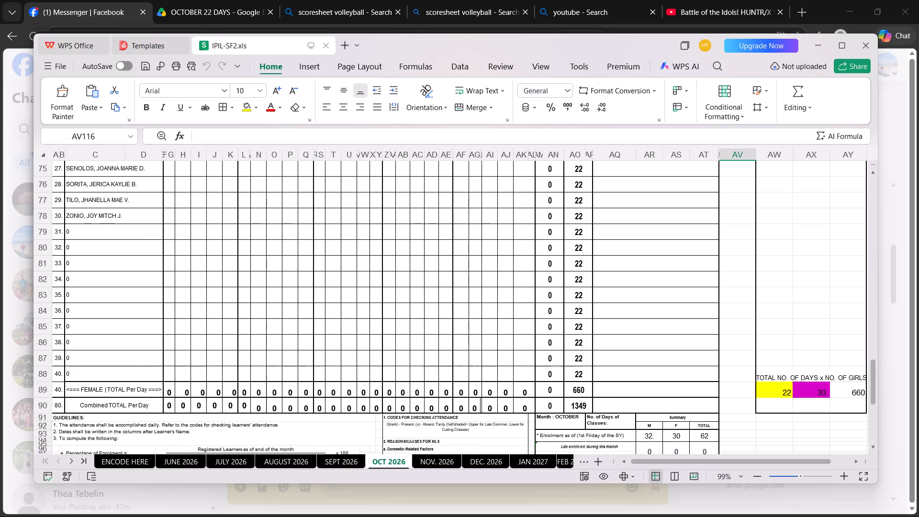
scroll(469, 326, up, 20)
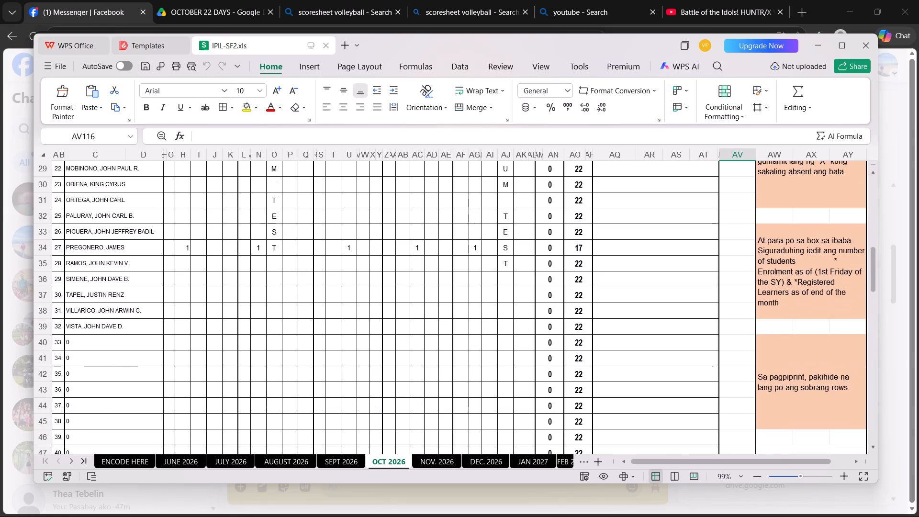
scroll(469, 326, up, 8)
scroll(469, 326, down, 10)
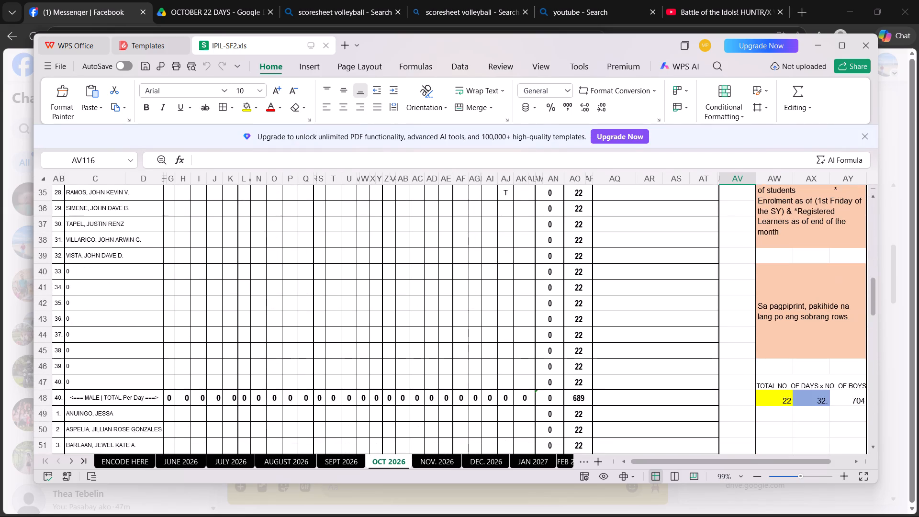
scroll(469, 326, down, 3)
scroll(546, 298, up, 1)
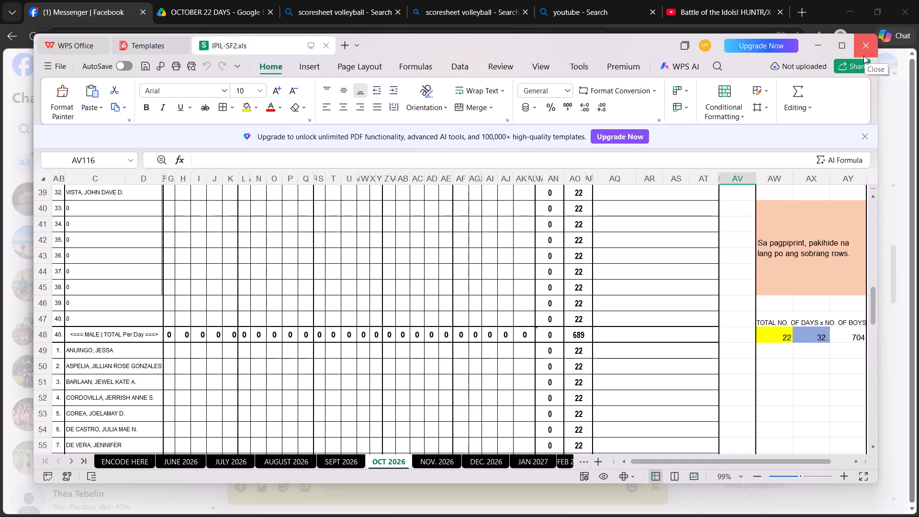
Close the workbook in WPS Office and reopen IPIL-SF2 from the SF2 folder in Excel.
click(863, 56)
right_click(319, 144)
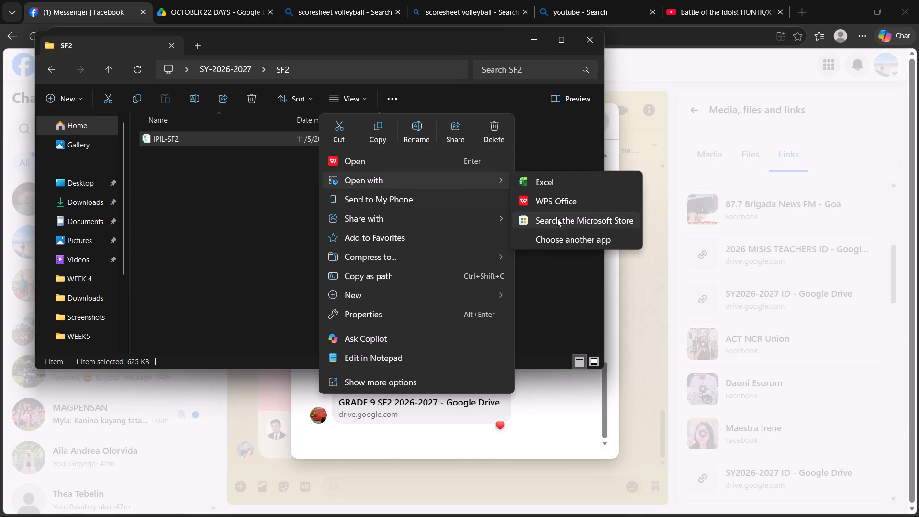
click(599, 174)
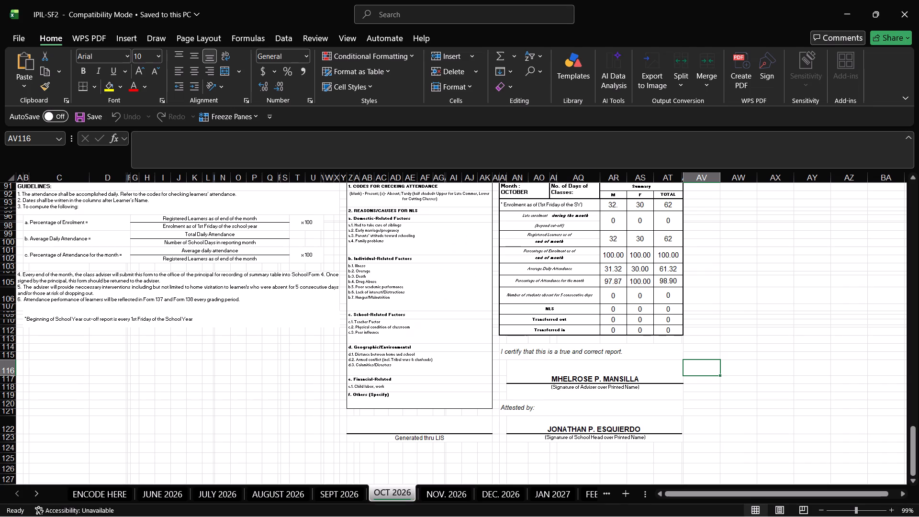
Inspect the formula in the first day's cell of the MALE TOTAL Per Day row on the OCT 2026 sheet.
scroll(304, 292, up, 5)
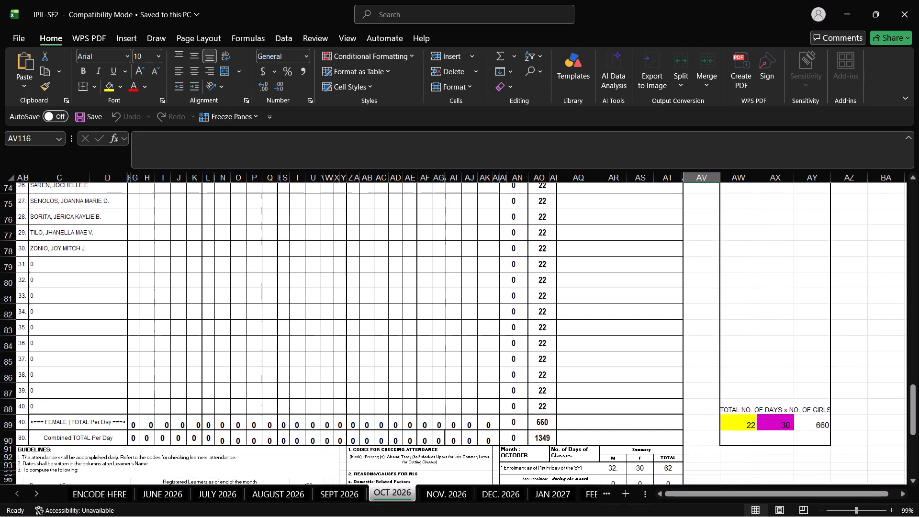
scroll(306, 291, up, 14)
scroll(307, 291, down, 4)
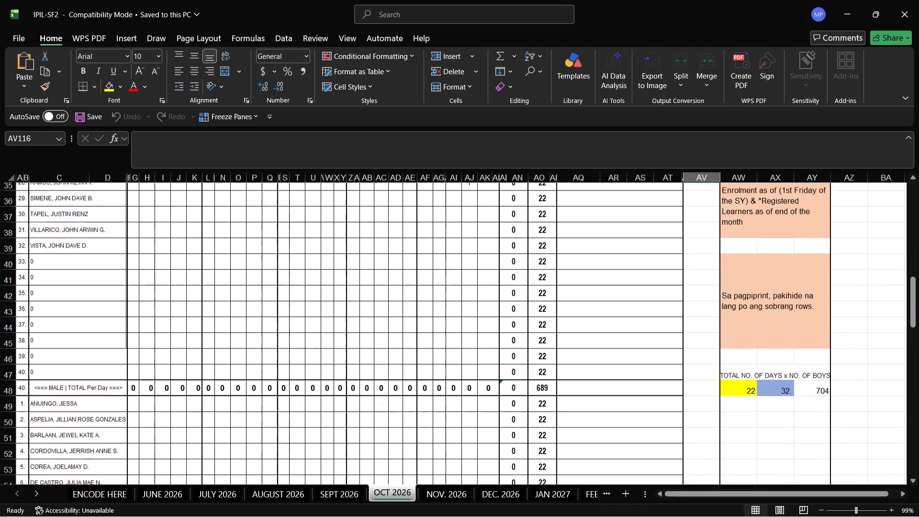
click(135, 302)
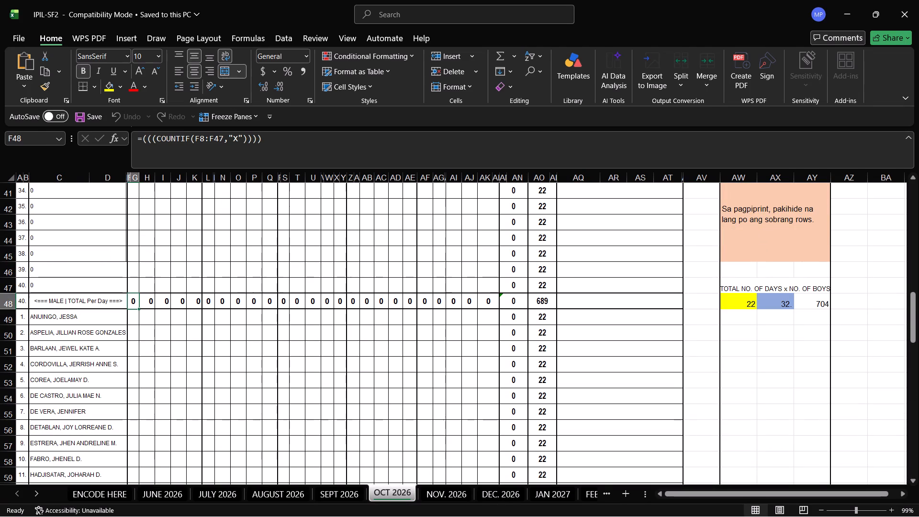
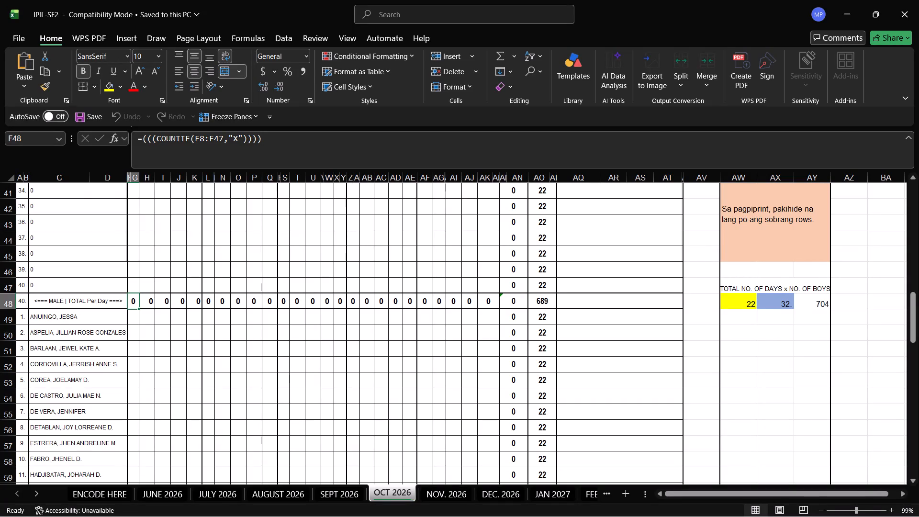
Enter 32 in cell F48, the first day of the MALE TOTAL Per Day row, and widen column G to fit it.
scroll(506, 378, up, 3)
scroll(420, 319, up, 10)
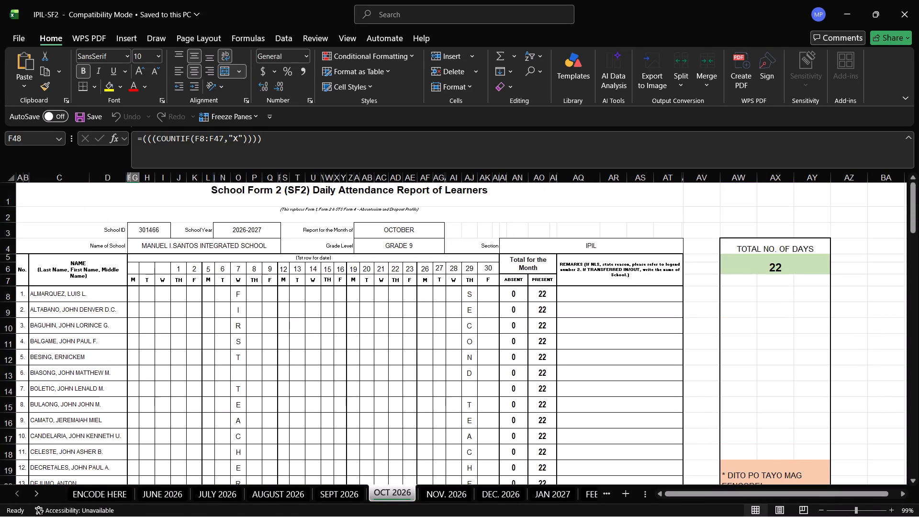
scroll(434, 324, down, 6)
scroll(154, 274, down, 1)
scroll(227, 247, up, 2)
scroll(227, 249, down, 1)
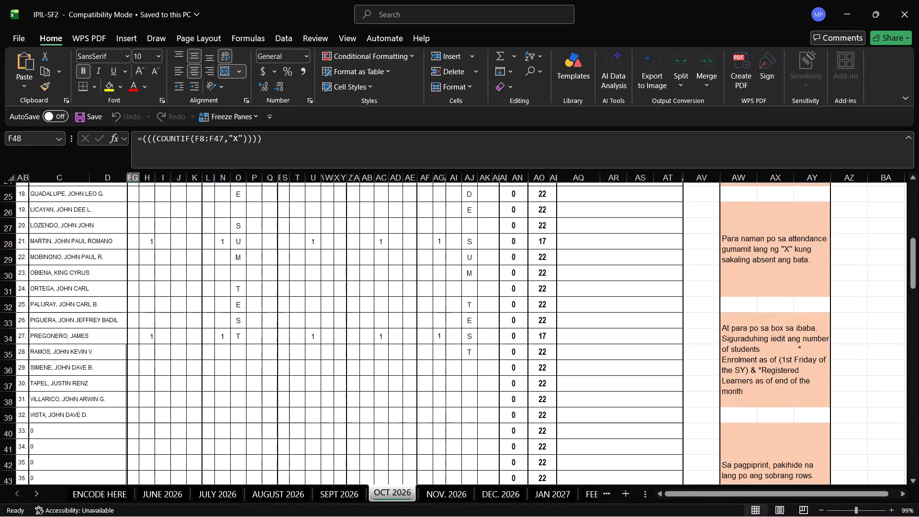
scroll(223, 263, down, 5)
click(134, 344)
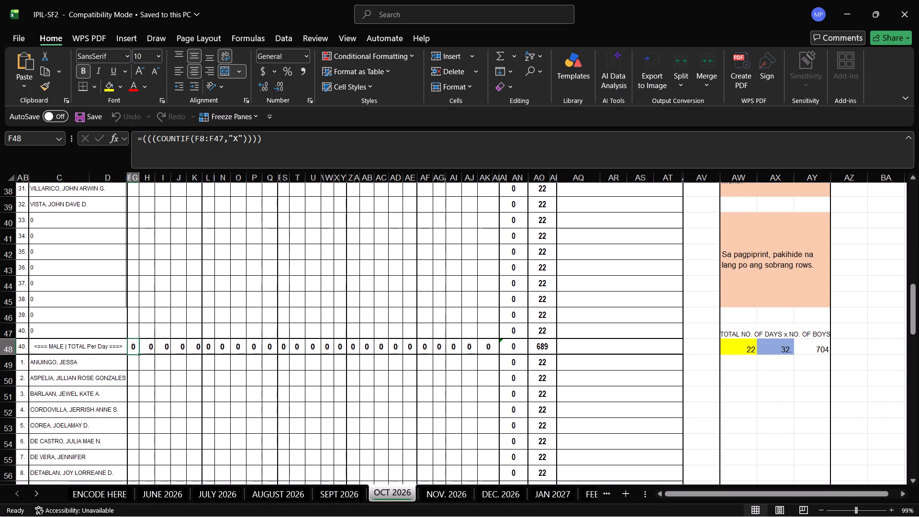
key(3)
key(2)
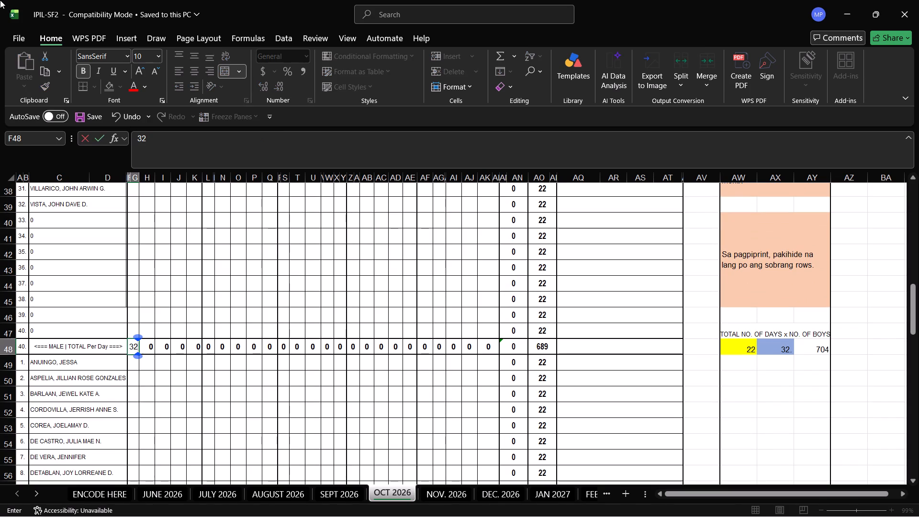
key(Right)
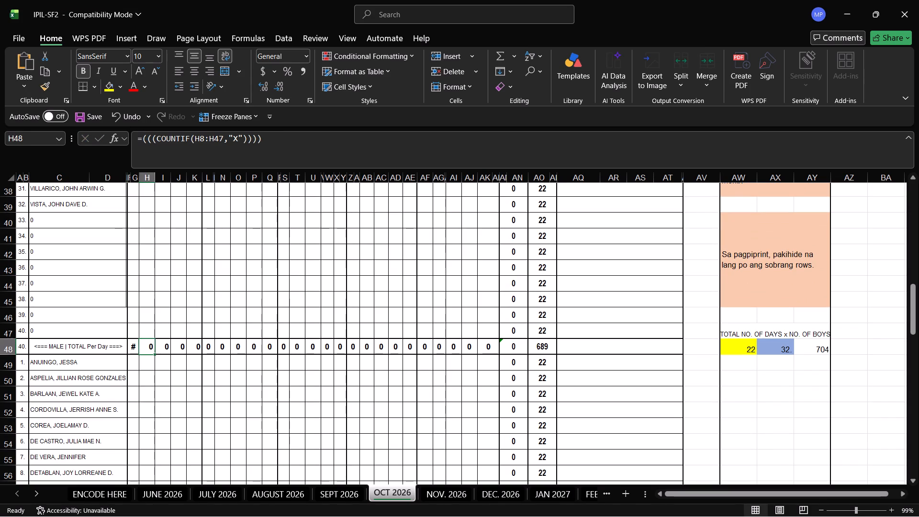
drag(142, 179, 147, 180)
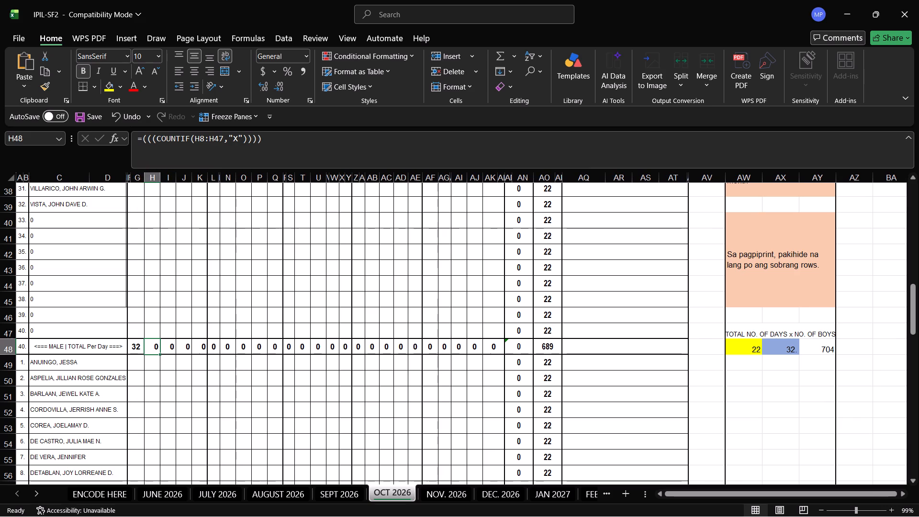
Enter 29 in cells H48 and N48 of the MALE TOTAL Per Day row.
click(155, 349)
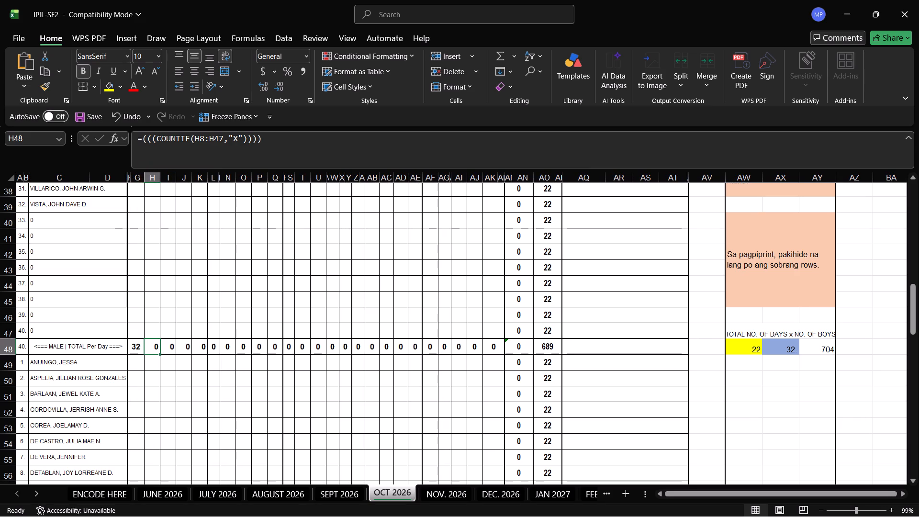
text(29)
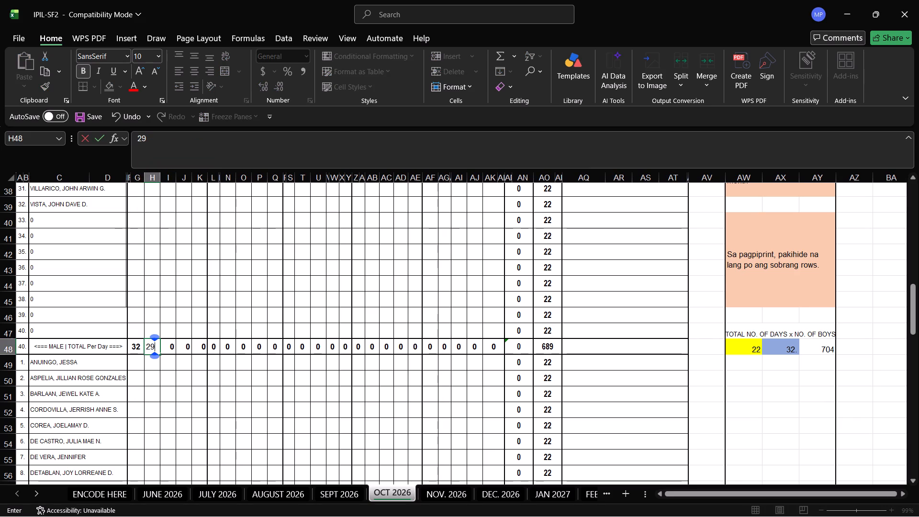
click(239, 390)
scroll(223, 313, up, 5)
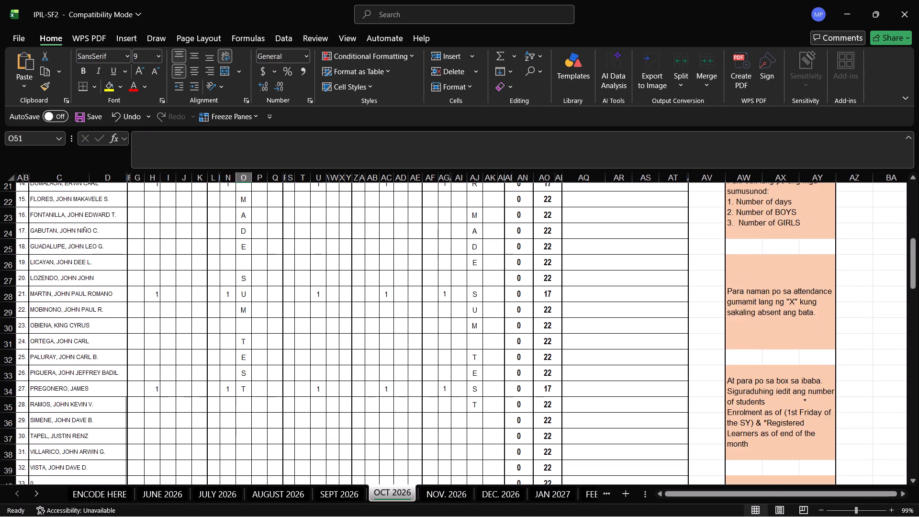
scroll(221, 317, down, 4)
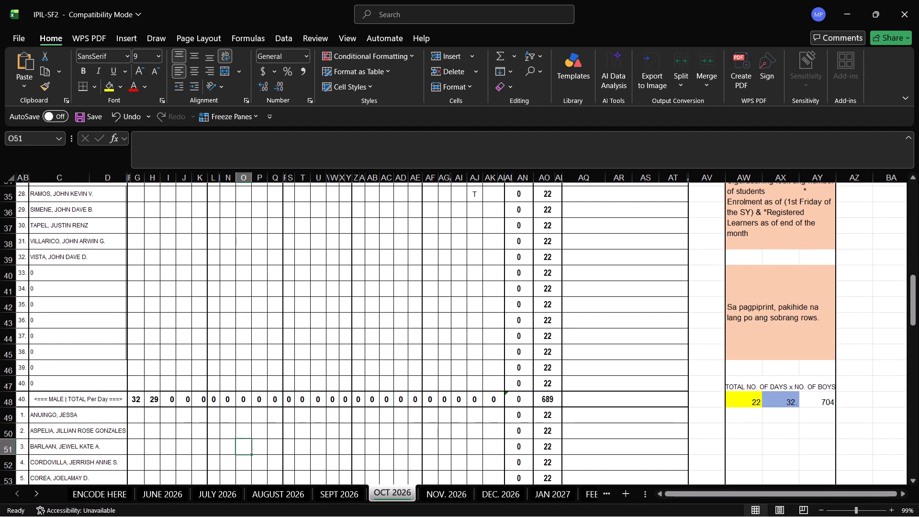
click(227, 401)
key(2)
key(9)
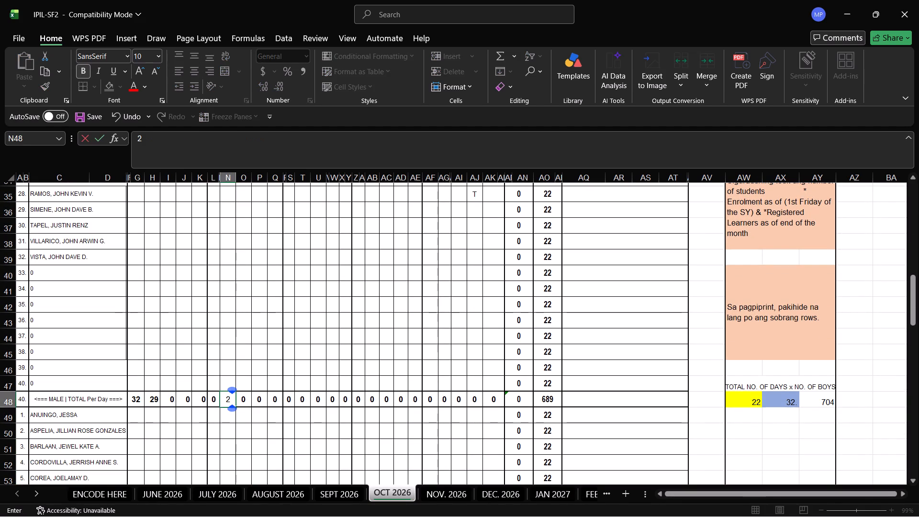
click(373, 341)
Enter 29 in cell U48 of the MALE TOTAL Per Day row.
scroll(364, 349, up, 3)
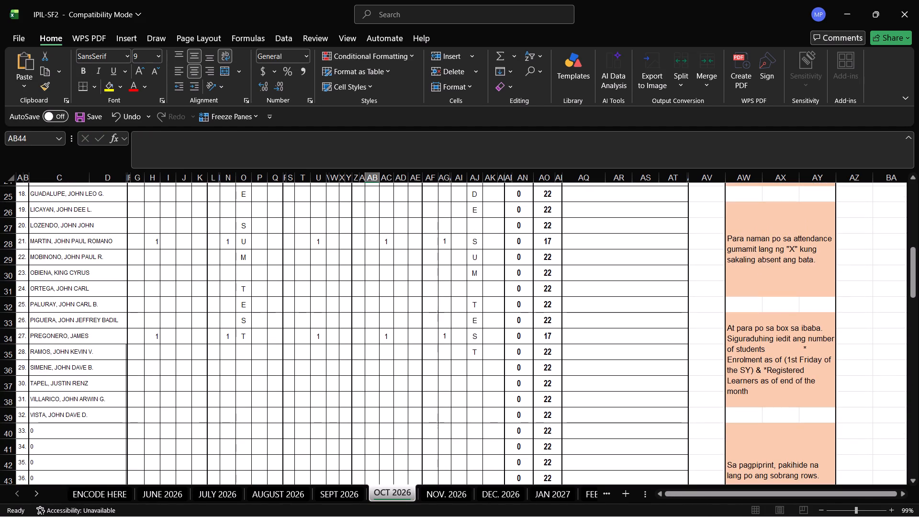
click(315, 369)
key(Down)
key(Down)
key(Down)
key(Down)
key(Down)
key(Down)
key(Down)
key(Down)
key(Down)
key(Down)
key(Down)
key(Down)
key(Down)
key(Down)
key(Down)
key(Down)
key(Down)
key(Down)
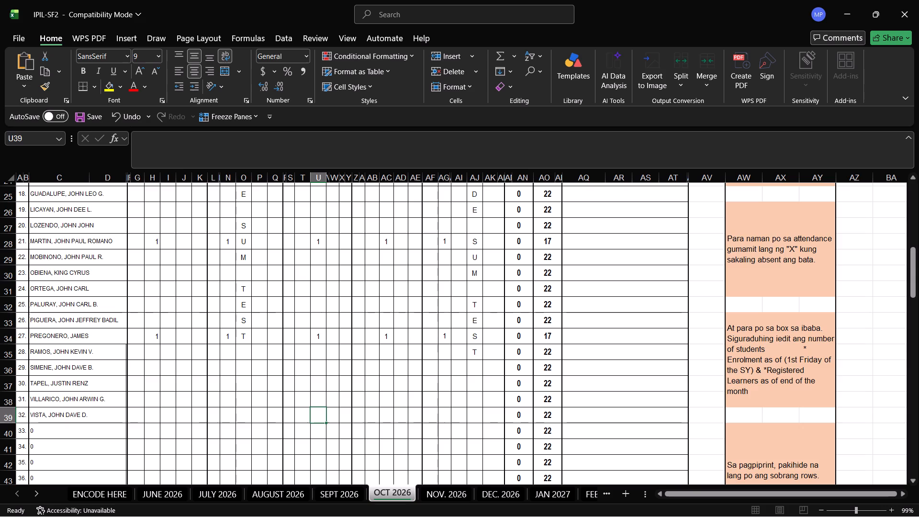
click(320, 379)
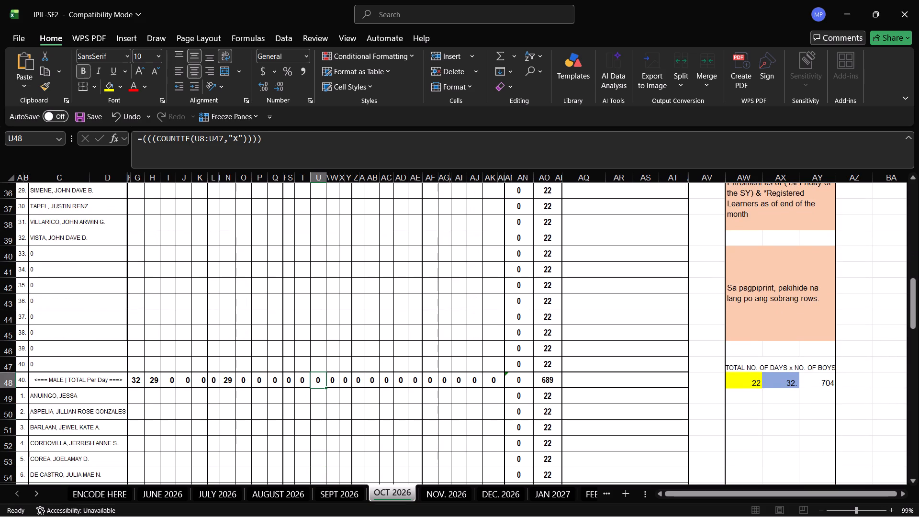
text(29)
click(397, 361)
Enter 29 in the MALE TOTAL Per Day cells of columns AC and AG, where male learners have 1 marks.
scroll(394, 363, up, 2)
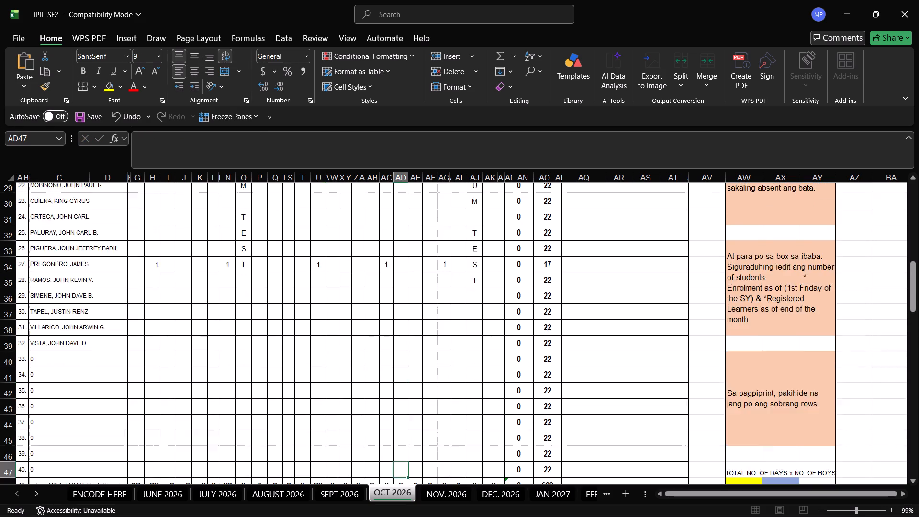
scroll(394, 363, up, 1)
click(385, 341)
key(Up)
key(Down)
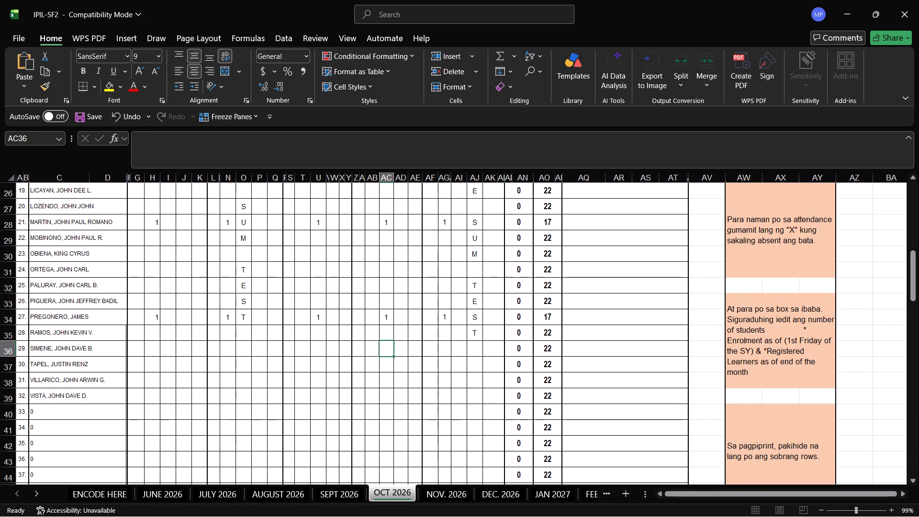
key(Down)
key(Down)
key(Down)
key(Down)
key(Down)
key(Down)
key(Down)
key(Down)
key(Down)
key(Down)
key(Down)
key(Down)
key(Down)
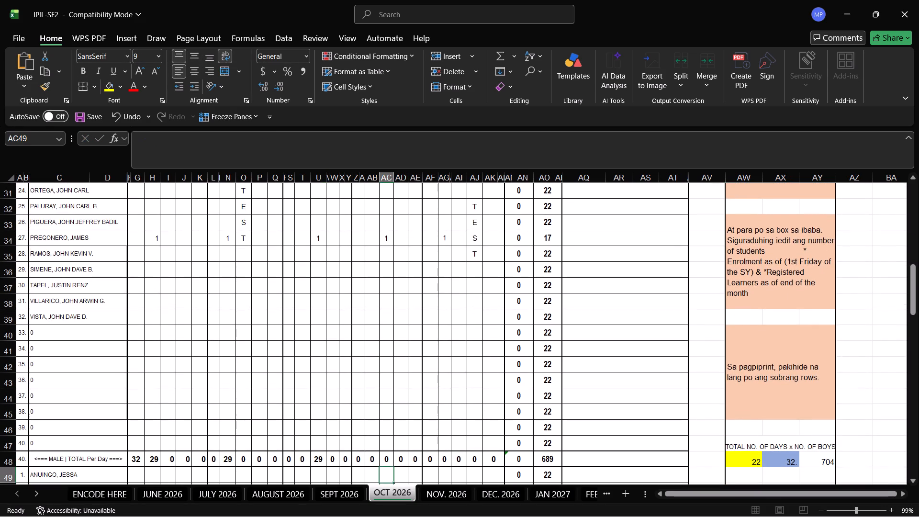
key(Up)
text(29)
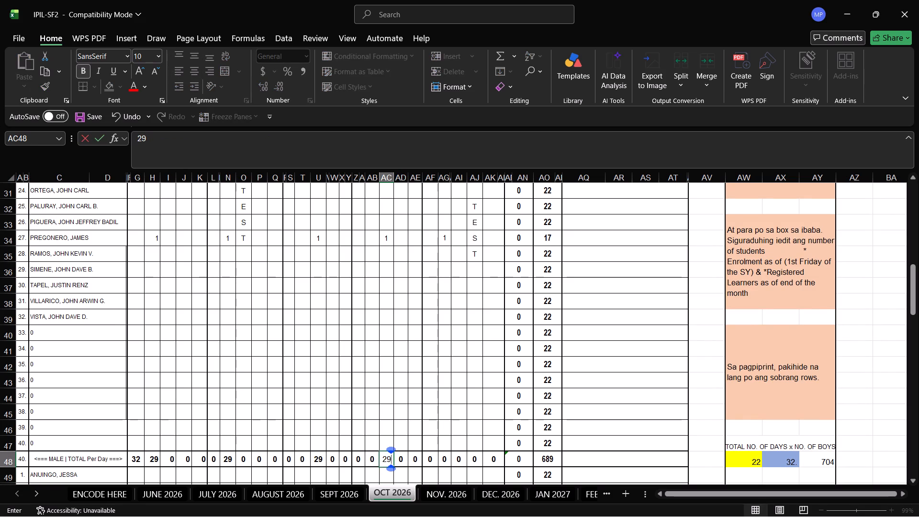
click(448, 460)
text(29)
click(483, 425)
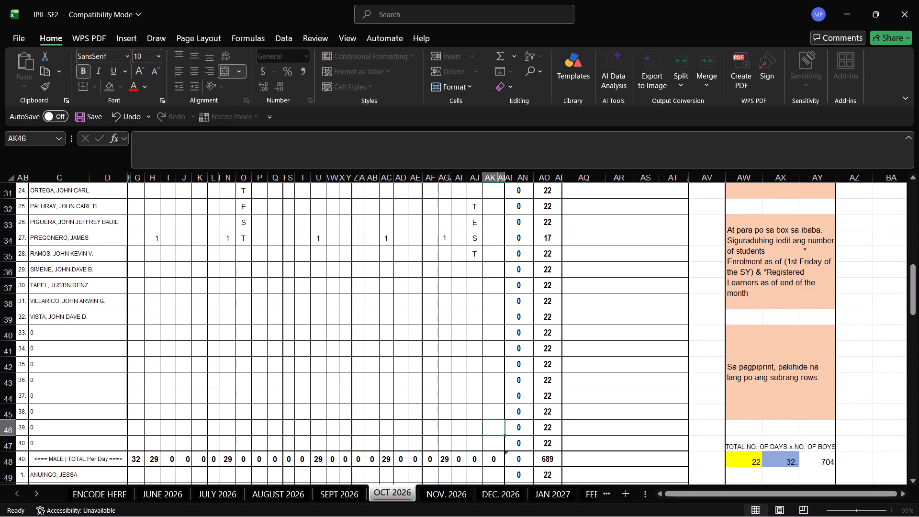
Enter 32 in each MALE TOTAL Per Day cell from column I through column L.
click(174, 462)
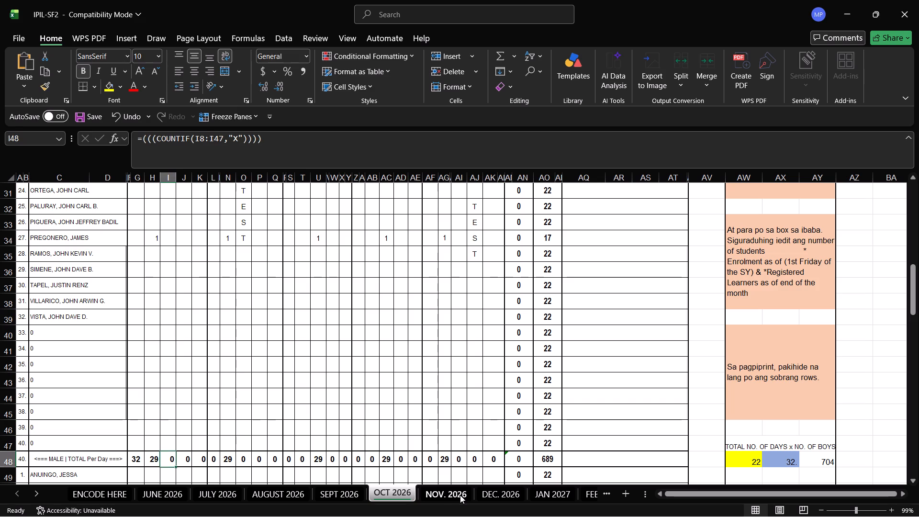
text(32)
key(Right)
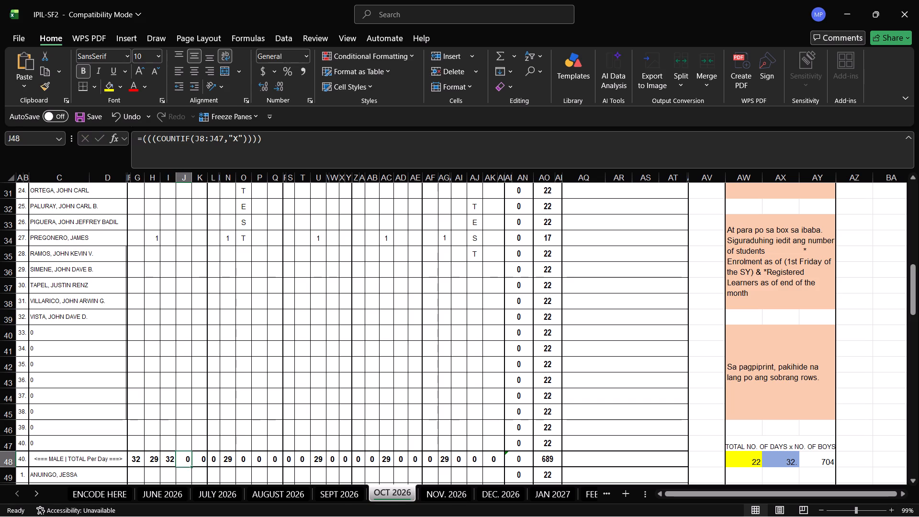
text(32)
key(Right)
text(32)
key(Right)
text(32)
key(Right)
Enter 32 in each MALE TOTAL Per Day cell from column O through column U.
key(Right)
text(32)
key(Right)
text(32)
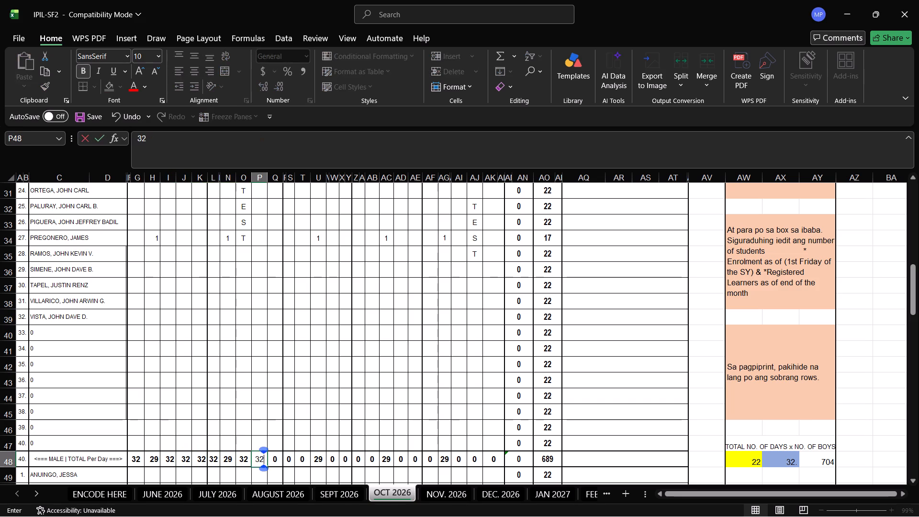
key(Right)
text(32)
key(Right)
text(32)
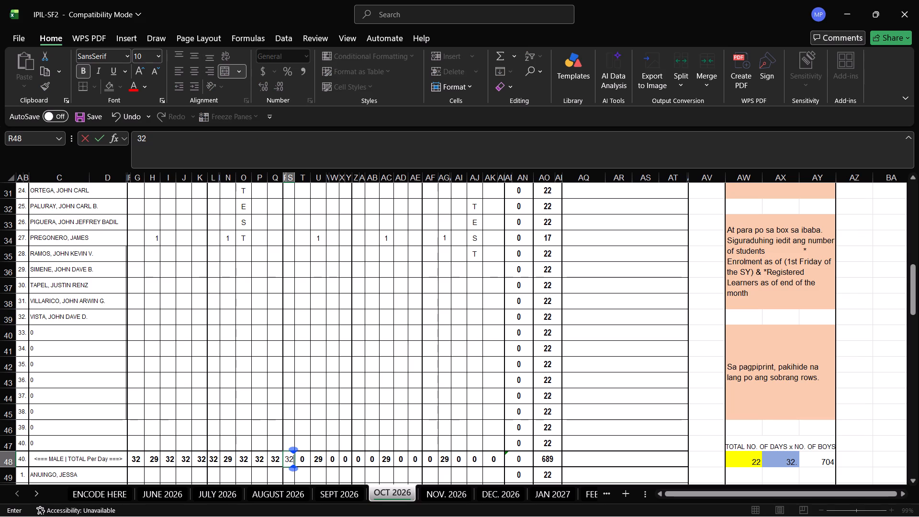
key(Right)
text(32)
key(Right)
text(32)
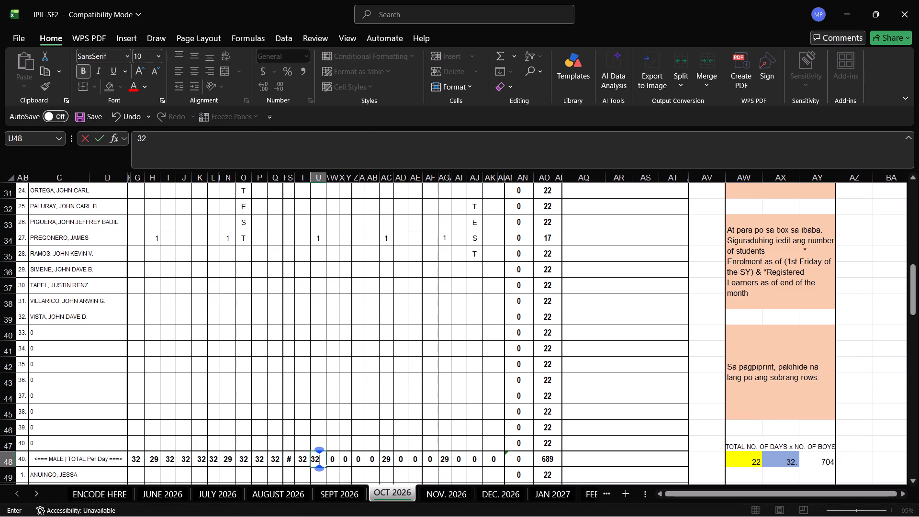
click(303, 236)
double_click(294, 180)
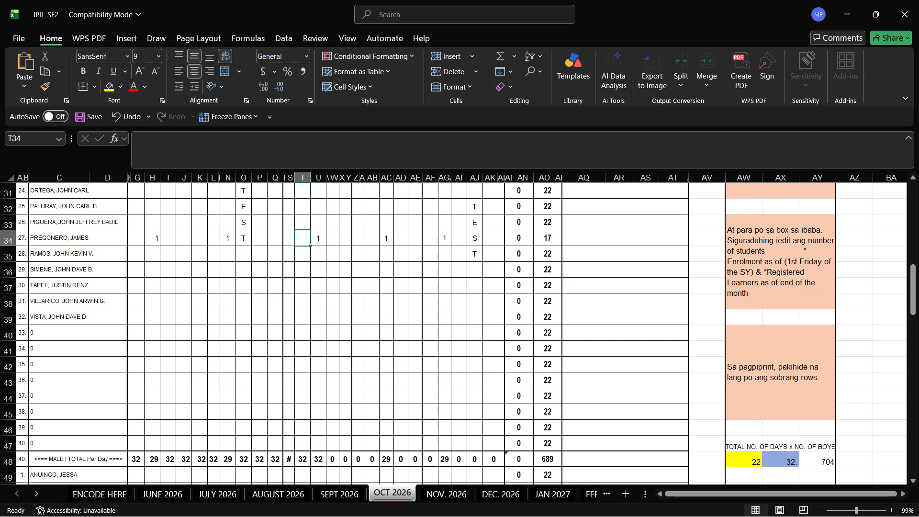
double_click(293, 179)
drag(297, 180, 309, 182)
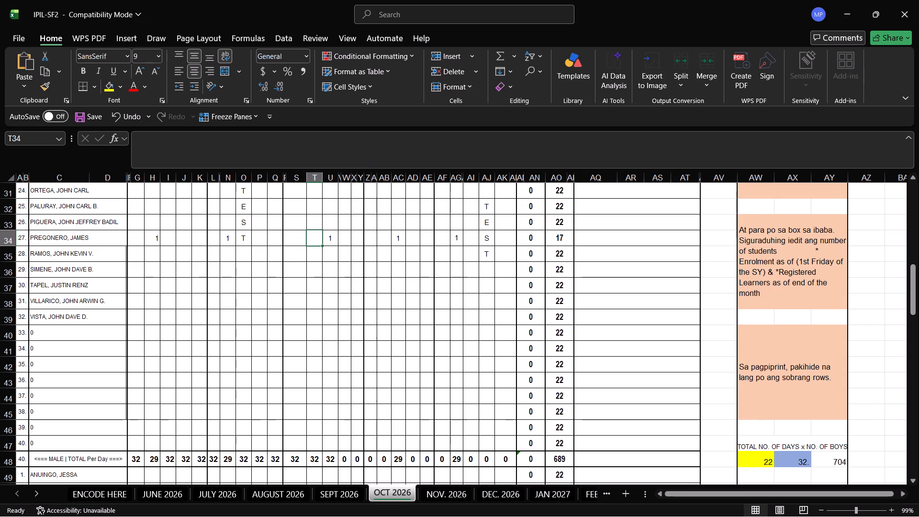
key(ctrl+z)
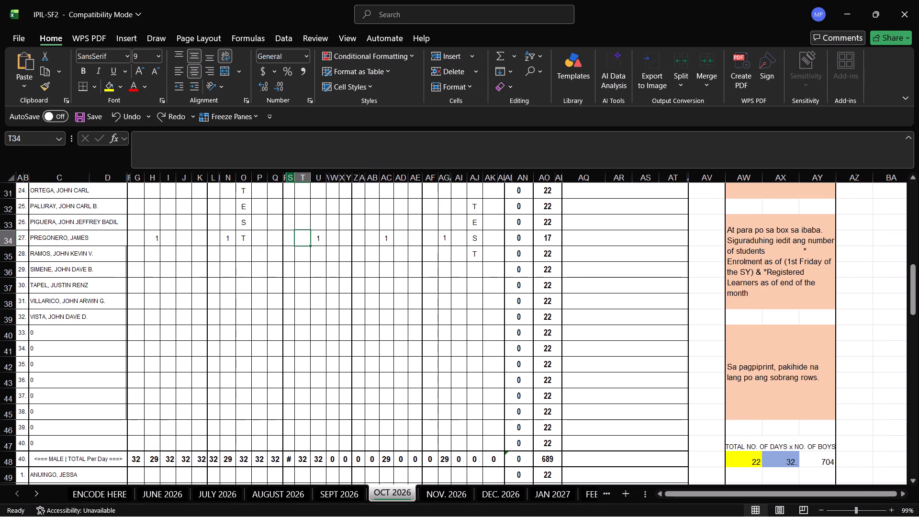
Widen column S slightly so its MALE daily total fits.
click(295, 181)
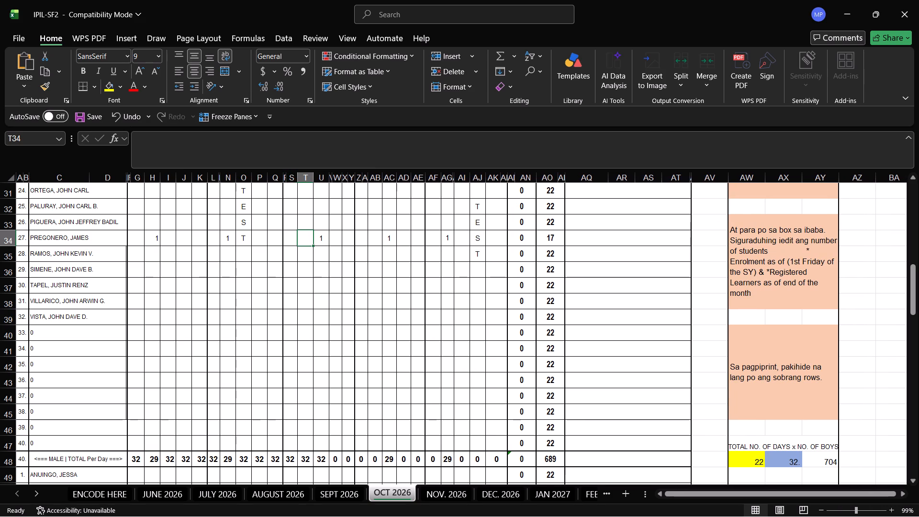
Enter 32 in each MALE TOTAL Per Day cell from column V through column AB.
click(335, 460)
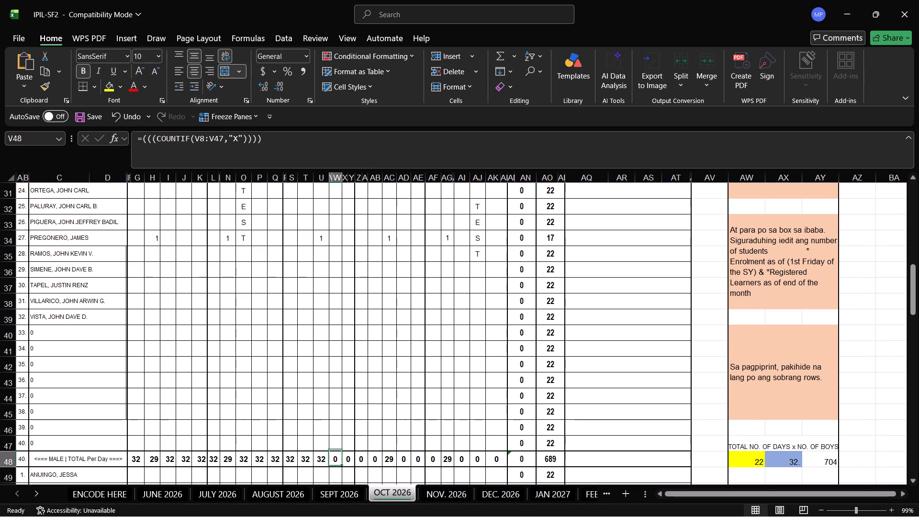
text(32)
key(Right)
text(32)
key(Right)
text(32)
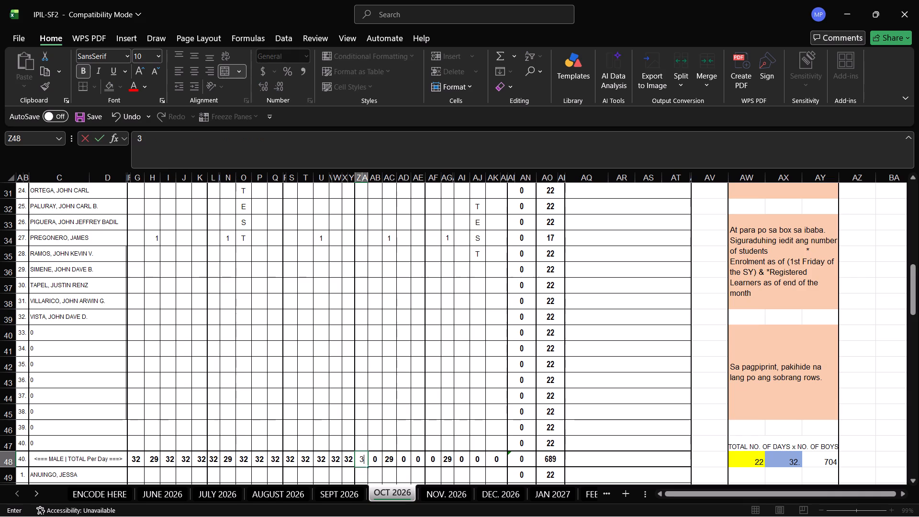
key(Right)
text(32)
key(Right)
Enter 32 in the MALE TOTAL Per Day cells of columns AD, AE and AF.
key(Right)
key(Right)
key(Left)
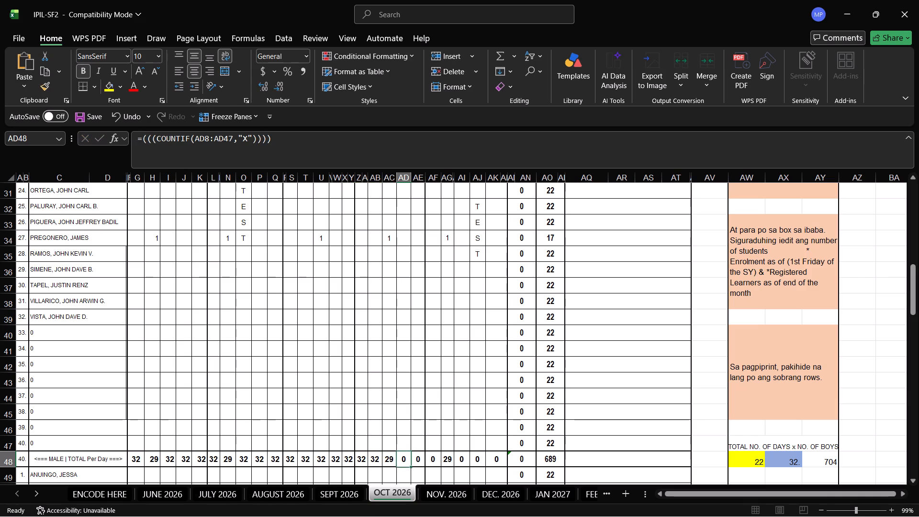
text(32)
key(Right)
text(32)
key(Right)
text(32)
key(Right)
Enter 32 in the MALE TOTAL Per Day cells of columns AI, AJ and AK.
key(Right)
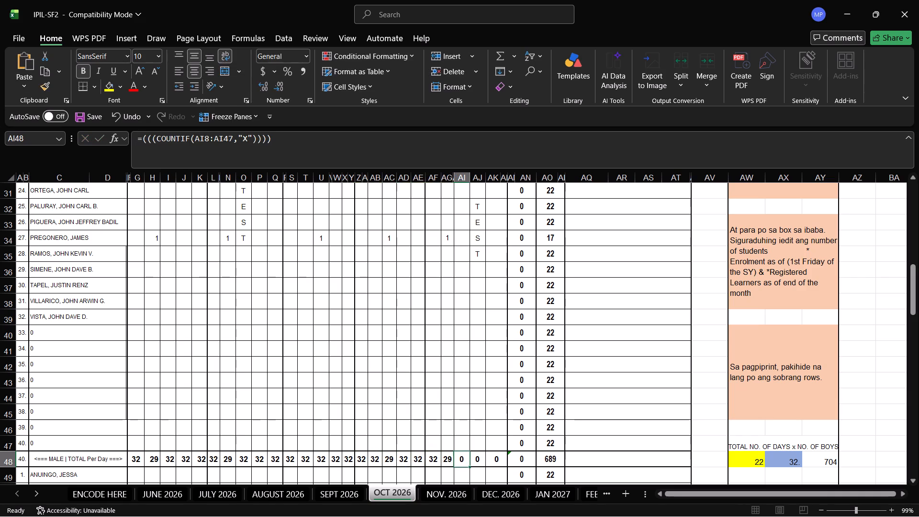
text(32)
key(Right)
text(32)
key(Right)
text(32)
key(Right)
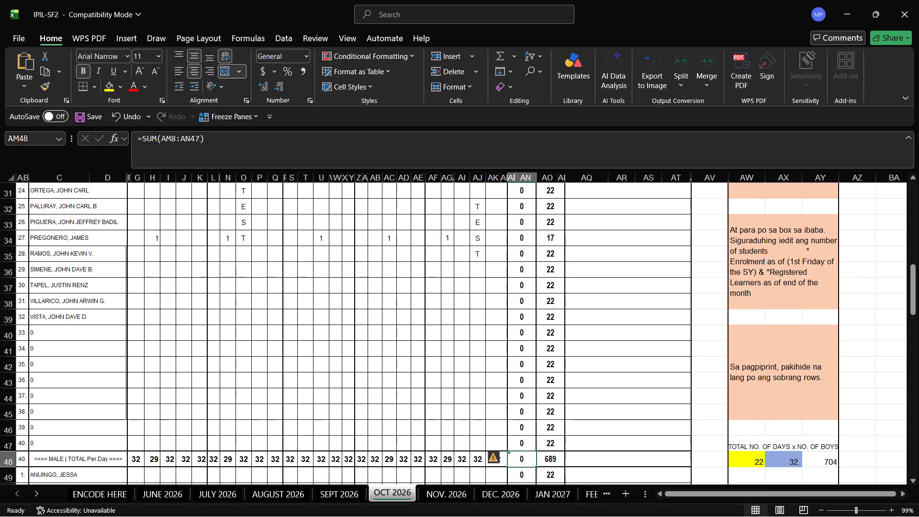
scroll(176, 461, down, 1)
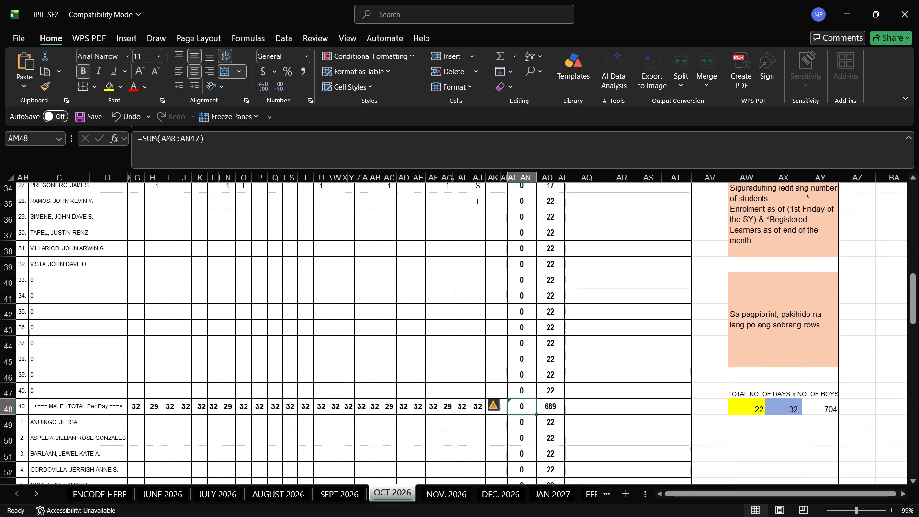
Enter 30 in each FEMALE TOTAL Per Day cell from column G through column K.
click(649, 416)
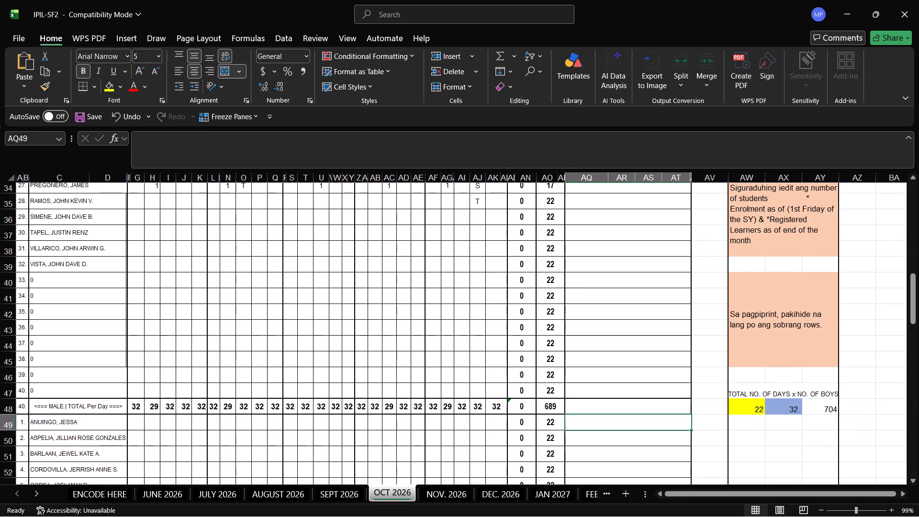
scroll(504, 400, down, 13)
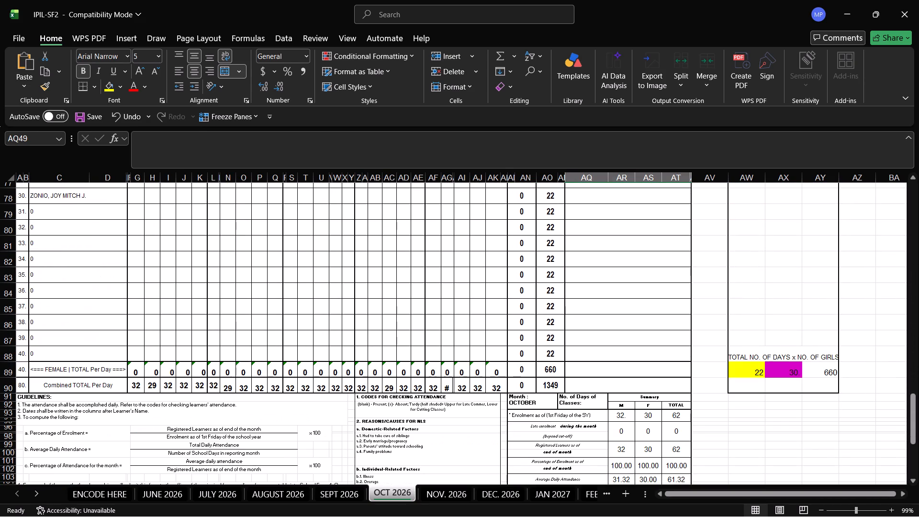
click(139, 374)
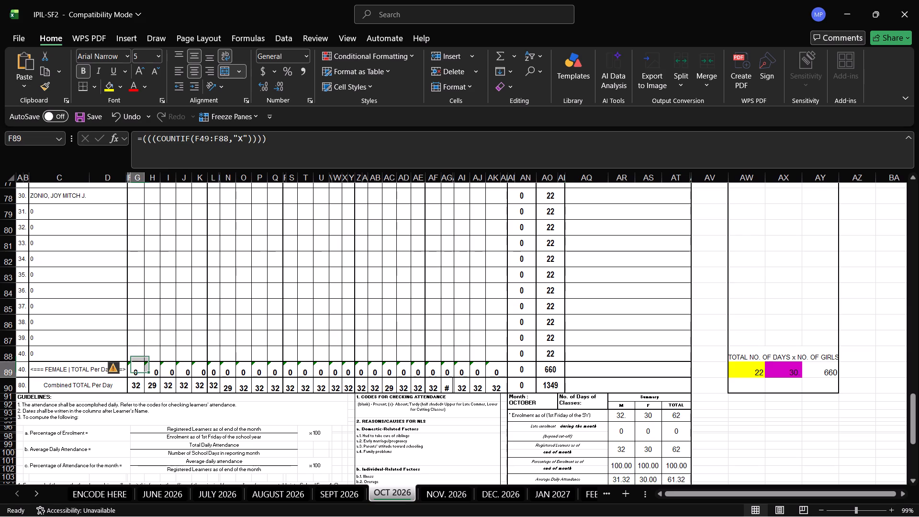
text(30)
key(Right)
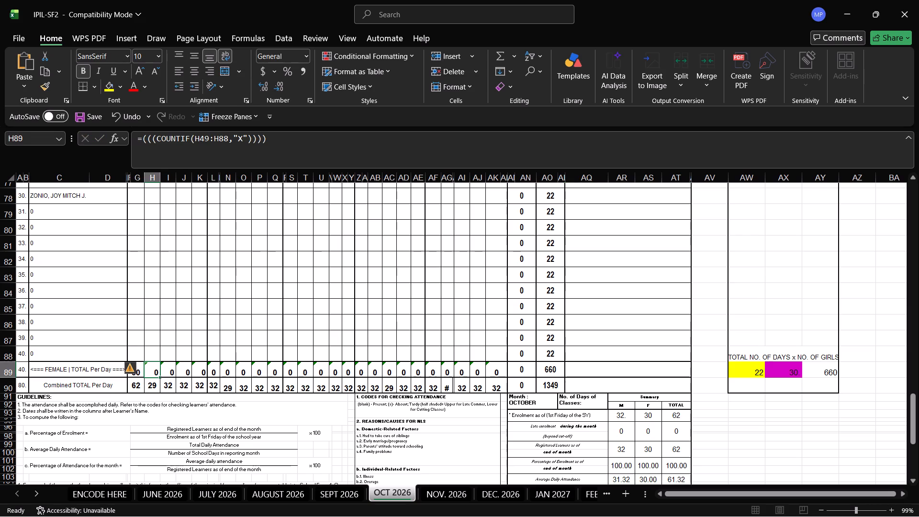
text(30)
key(Right)
key(Left)
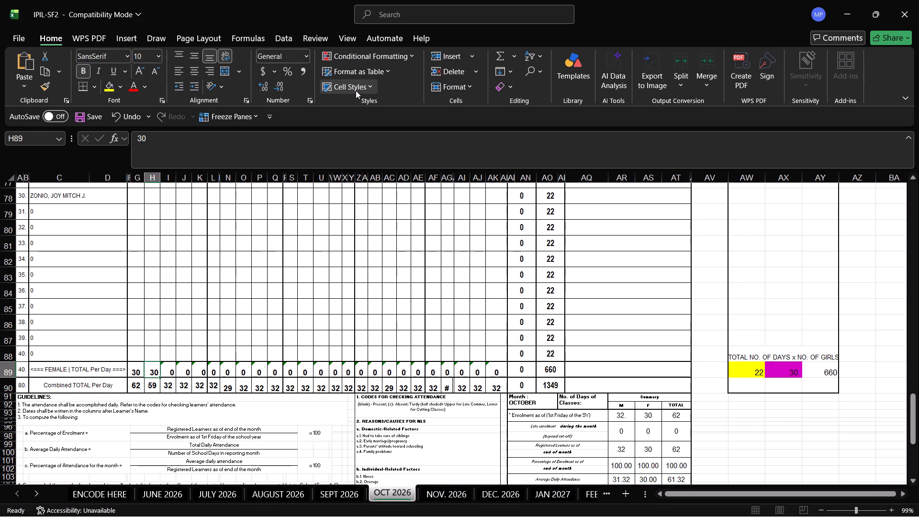
text(30)
key(Right)
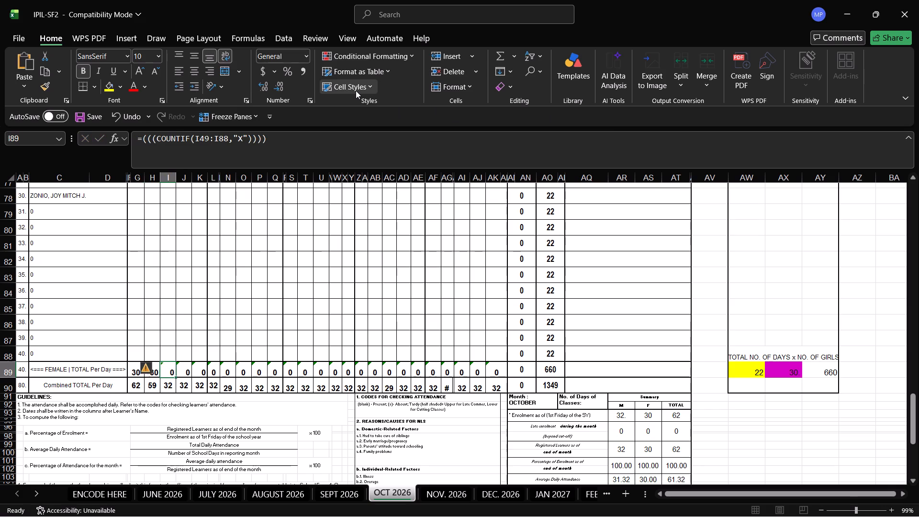
text(30)
key(Right)
text(39)
key(BackSpace)
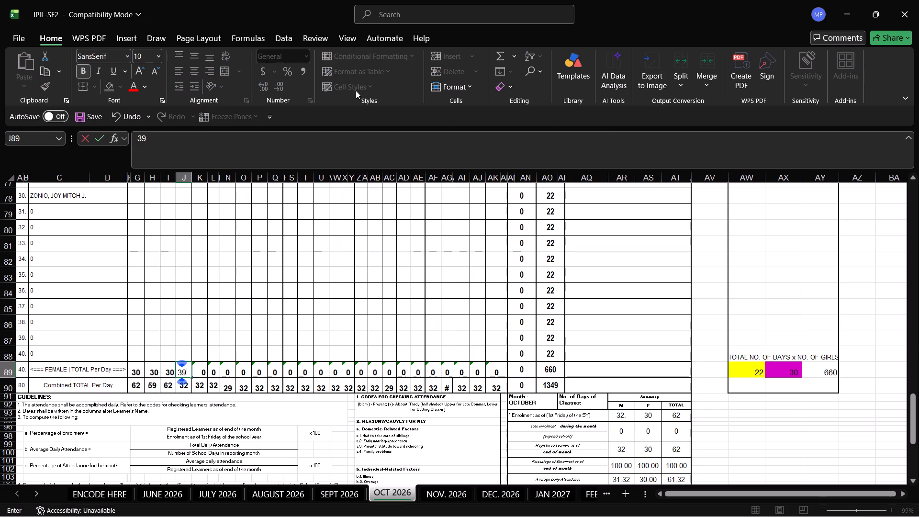
key(0)
key(Right)
text(30)
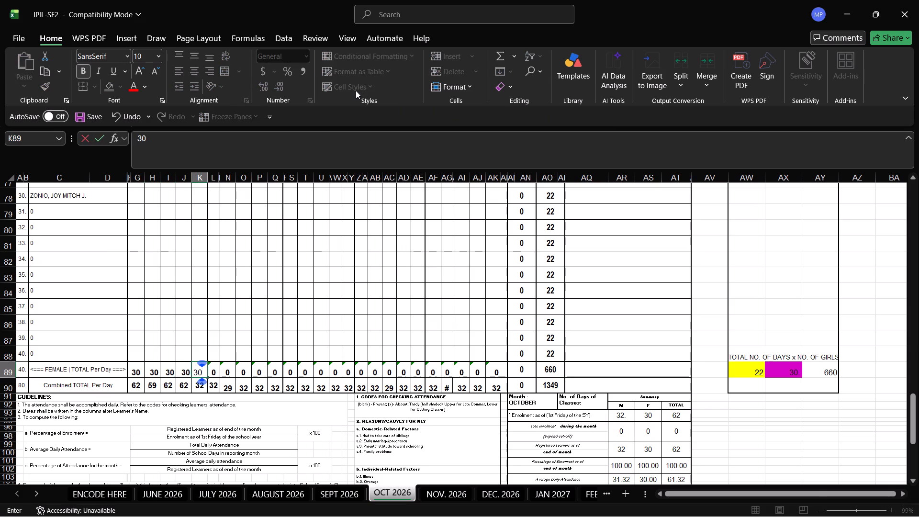
key(Right)
Enter 30 in each FEMALE TOTAL Per Day cell from column L through column Q.
text(30)
key(Right)
text(30)
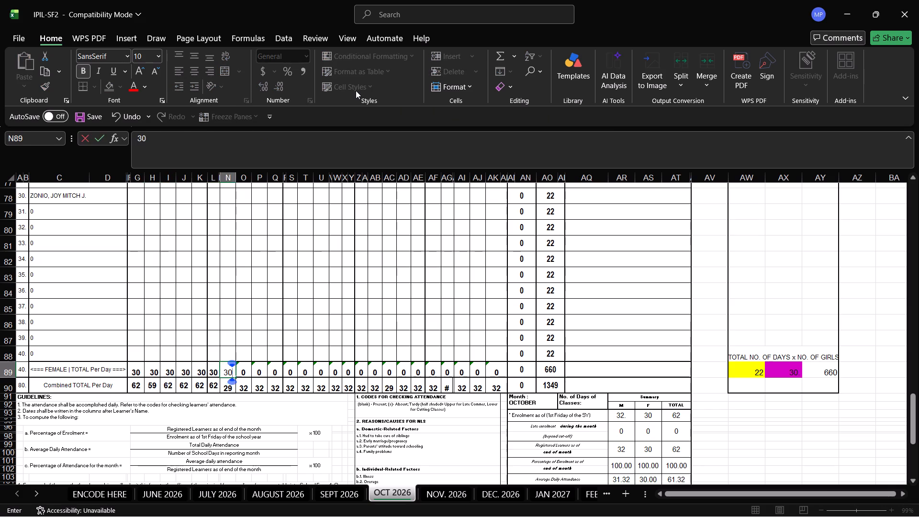
key(Right)
text(30)
key(Right)
text(30)
key(Right)
text(30)
key(Right)
Enter 30 in each FEMALE TOTAL Per Day cell from column S through column X.
text(30)
key(Right)
text(30)
key(Right)
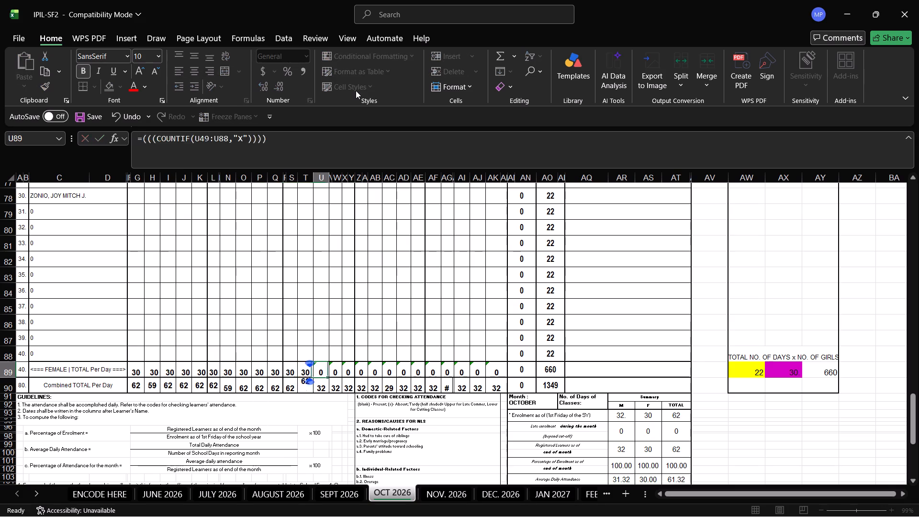
text(30)
key(Right)
text(30)
key(Right)
text(30)
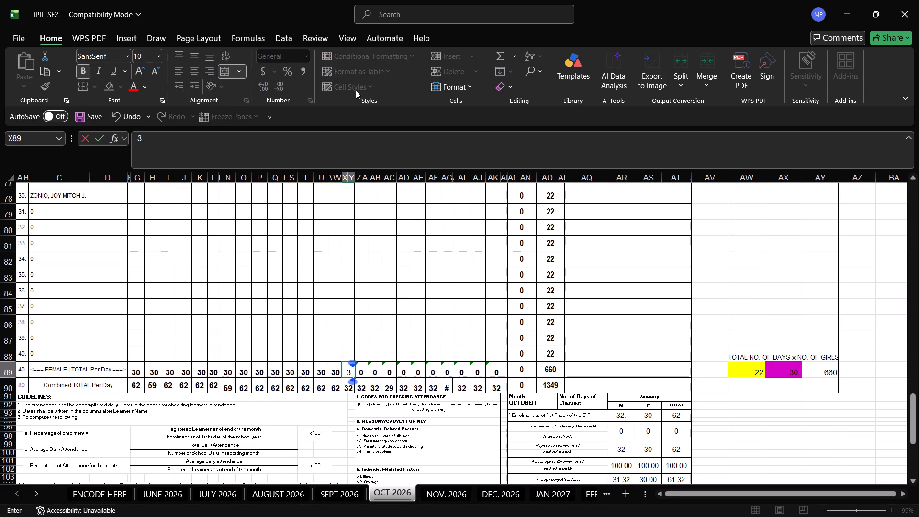
key(Right)
Enter 30 in each FEMALE TOTAL Per Day cell from column Z through column AC.
text(30)
key(Right)
text(30)
key(Right)
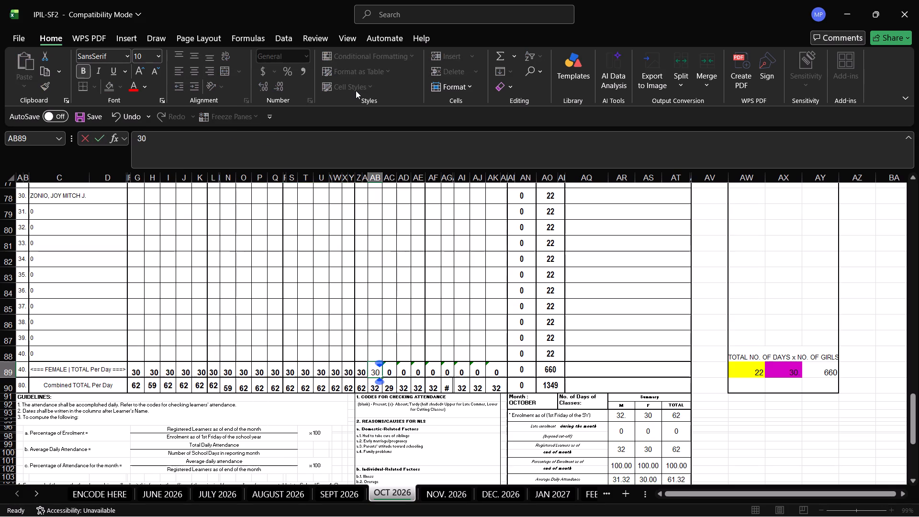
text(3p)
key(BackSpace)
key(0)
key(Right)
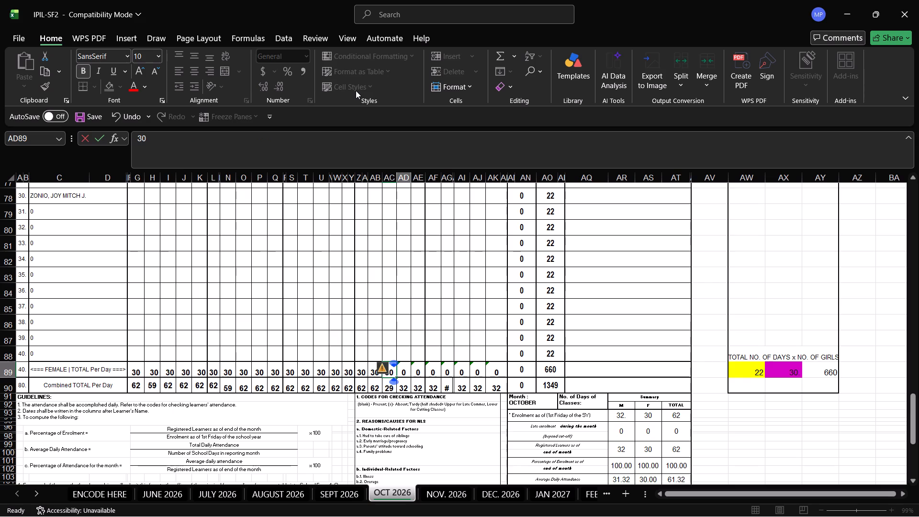
Enter 30 in each FEMALE TOTAL Per Day cell from column AD through column AG.
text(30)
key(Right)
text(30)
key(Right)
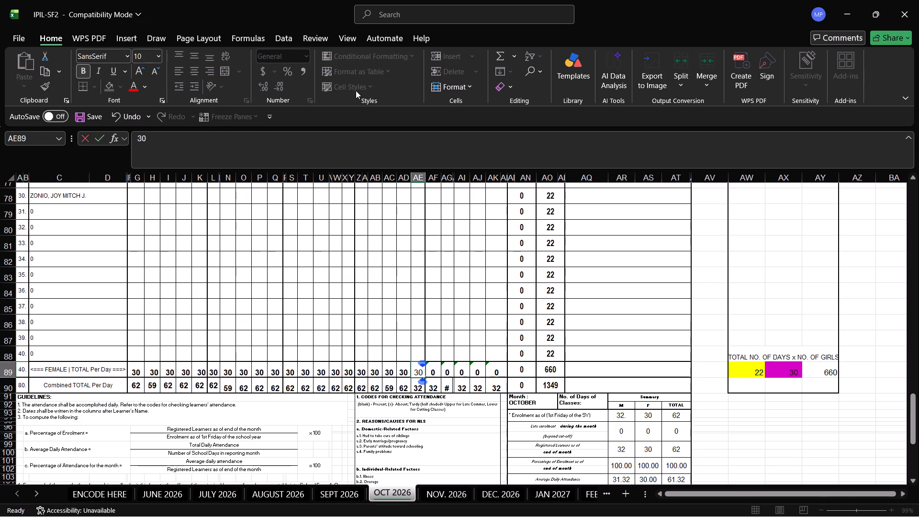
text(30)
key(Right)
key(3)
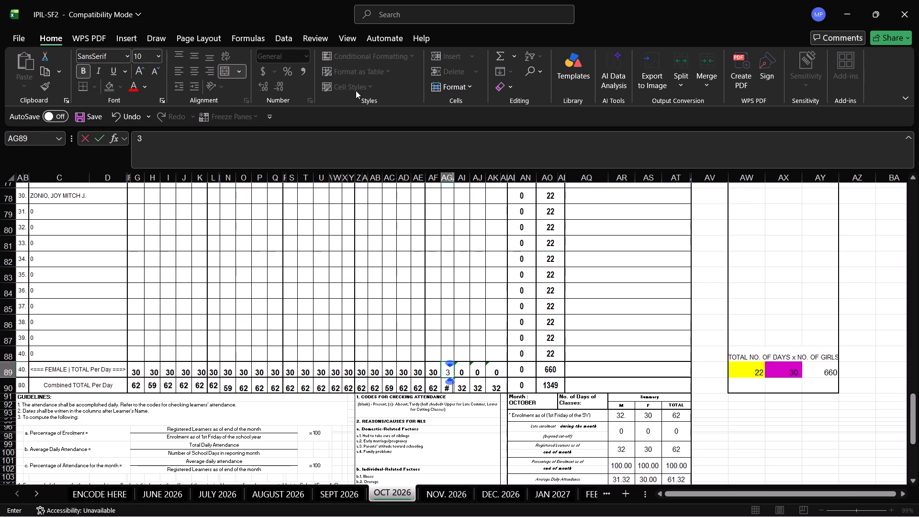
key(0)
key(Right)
Enter 30 in each FEMALE TOTAL Per Day cell from column AI through column AK.
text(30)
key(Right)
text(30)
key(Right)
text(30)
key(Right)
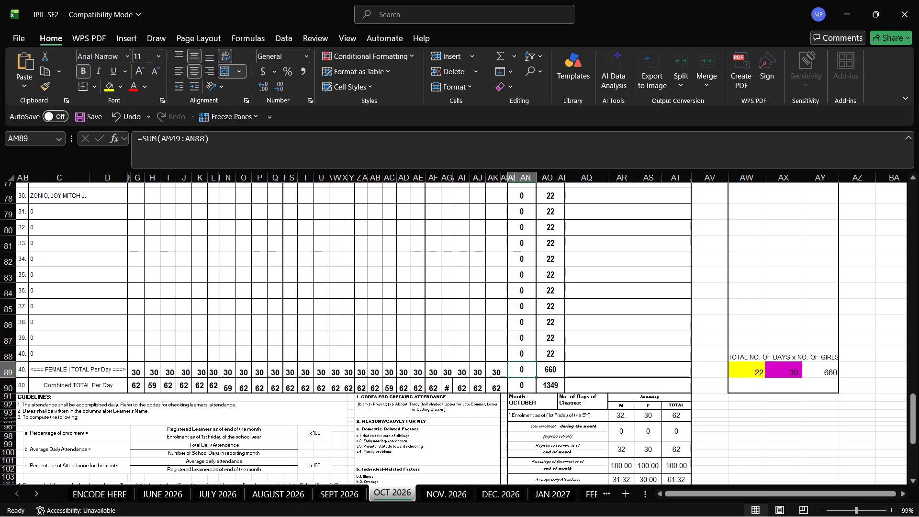
Save the IPIL-SF2 workbook with the updated October 2026 female daily totals.
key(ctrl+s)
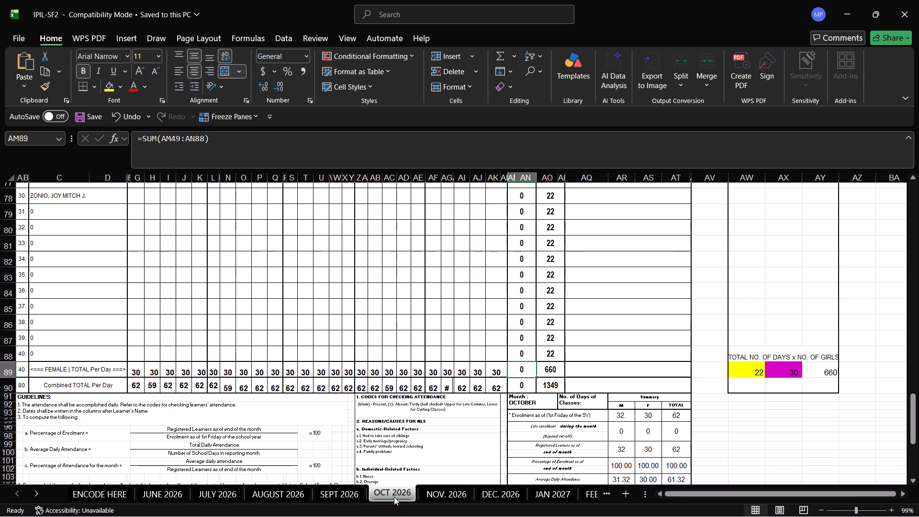
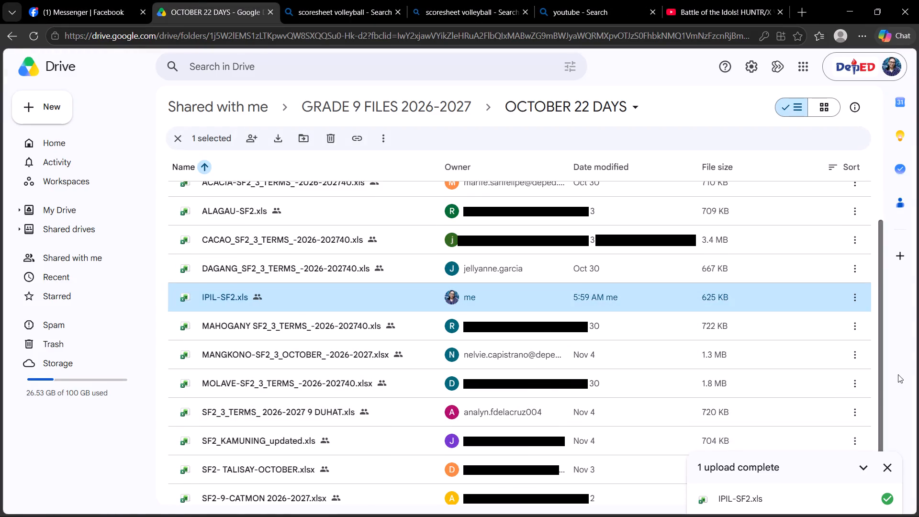
Move the outdated IPIL-SF2.xls in the OCTOBER 22 DAYS Drive folder to the trash.
click(858, 299)
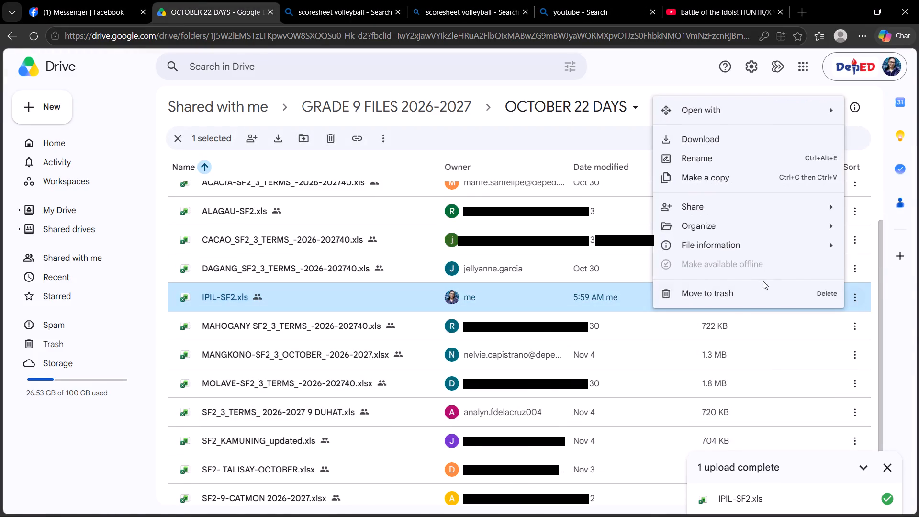
click(722, 294)
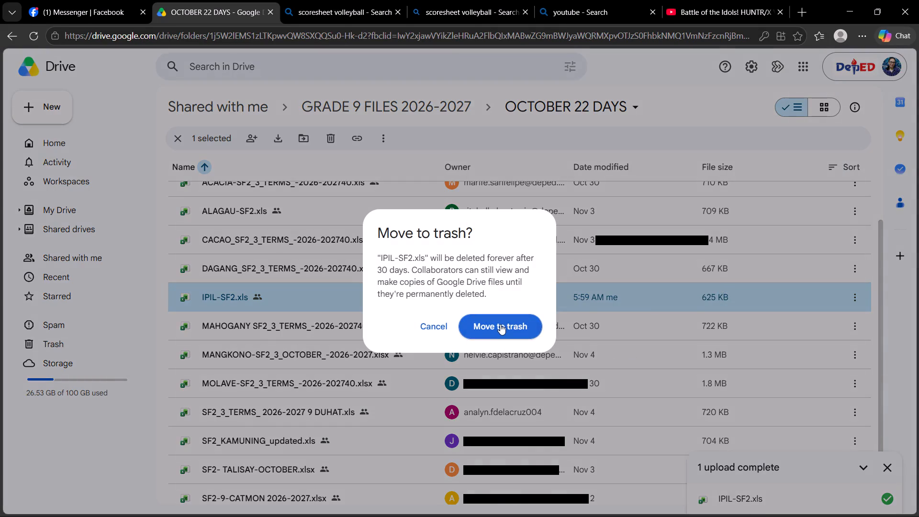
click(500, 324)
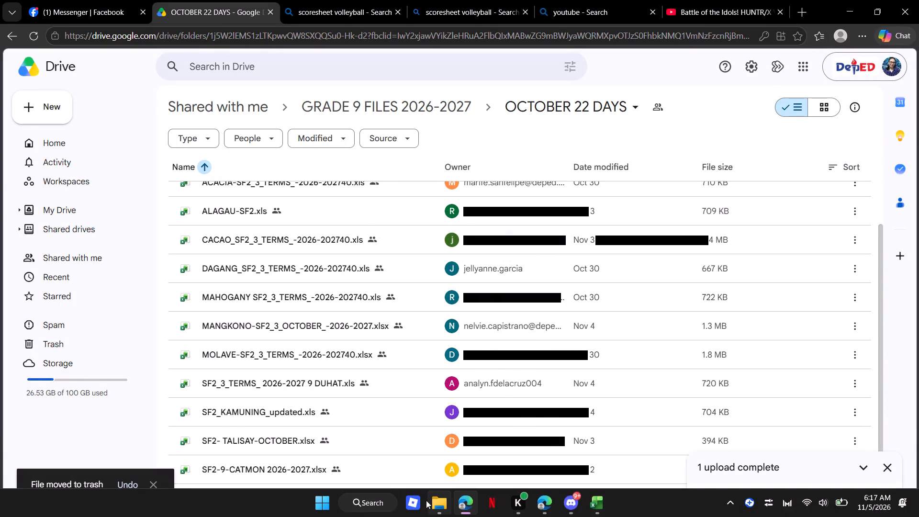
Upload the corrected IPIL-SF2 workbook from the local SF2 folder into the OCTOBER 22 DAYS Drive folder, and close the Drive page.
click(437, 504)
drag(370, 138, 545, 296)
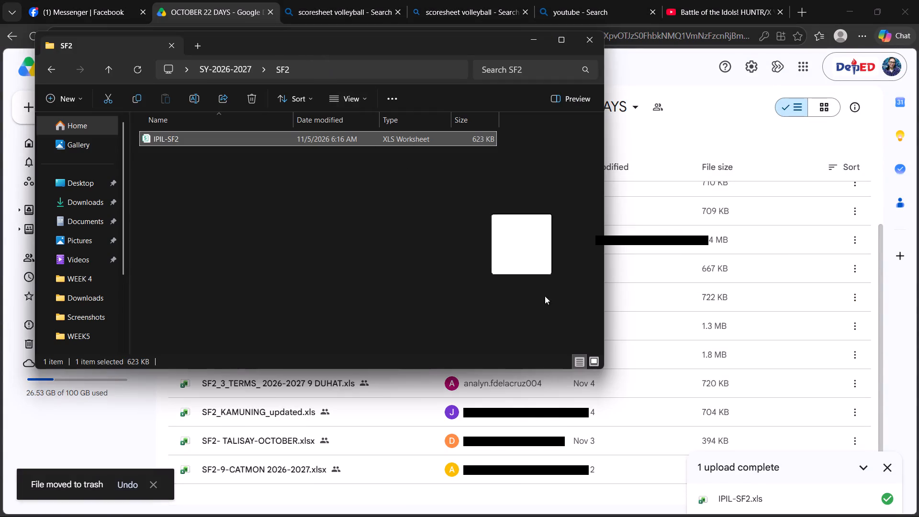
drag(545, 296, 627, 478)
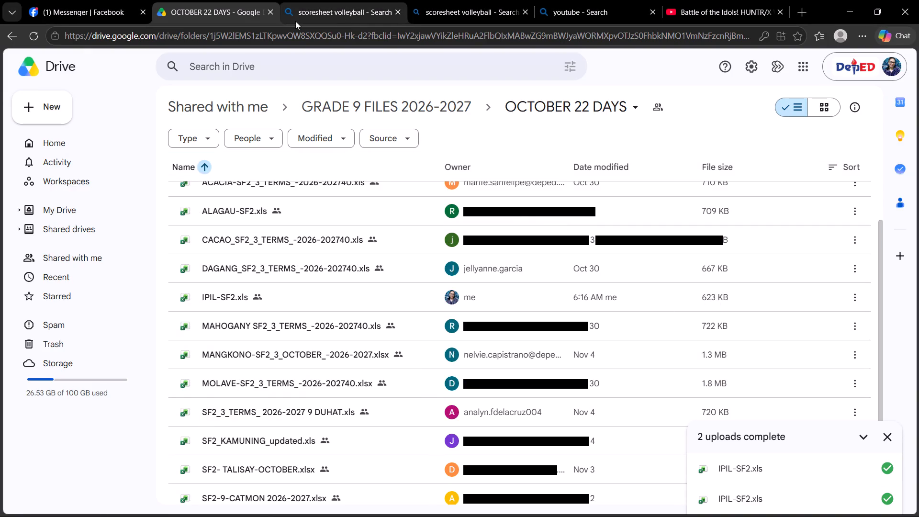
click(269, 8)
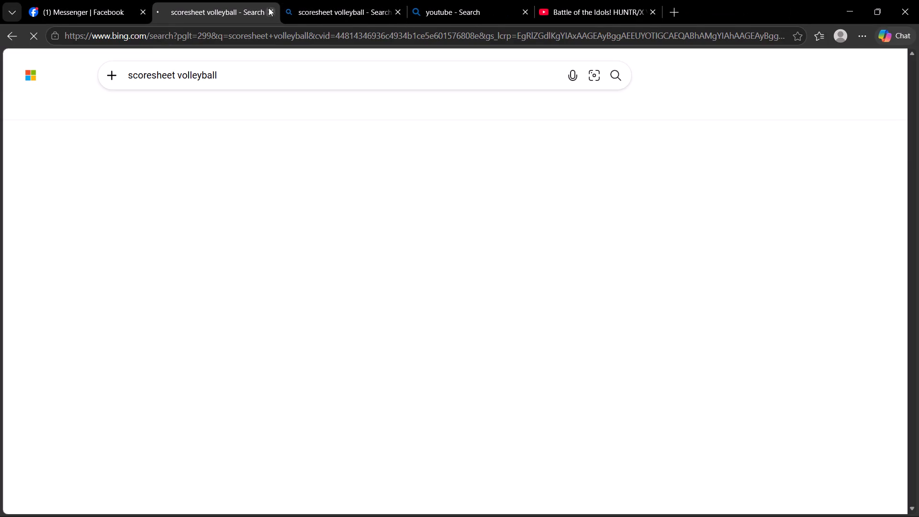
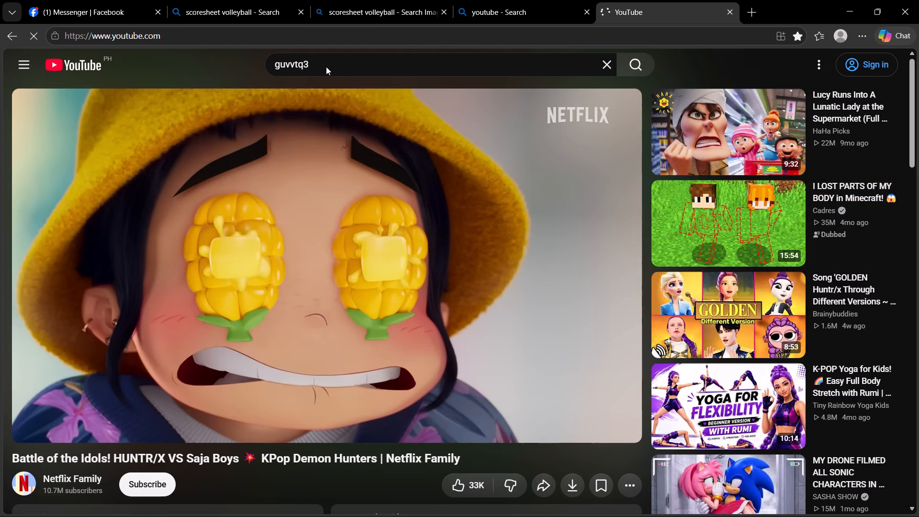
Start playing the MORNING WORSHIP song compilation from the YouTube home page recommendations.
click(305, 63)
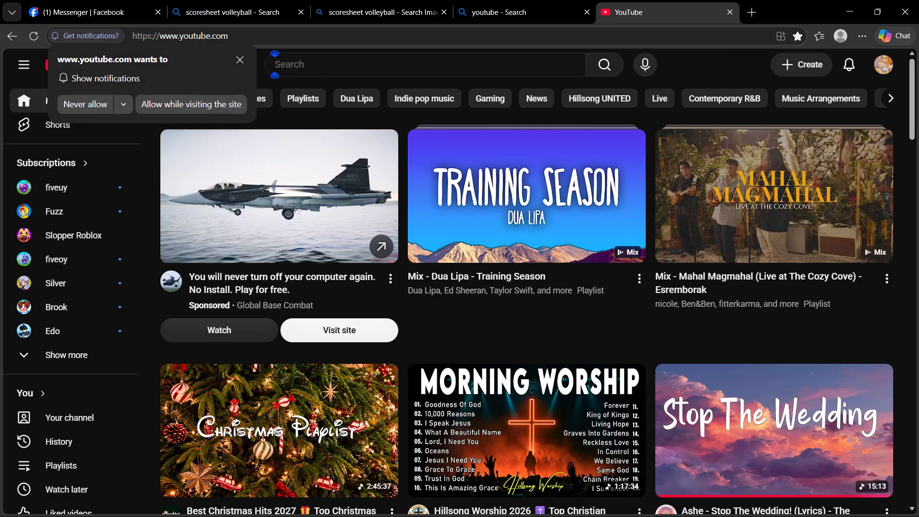
click(531, 445)
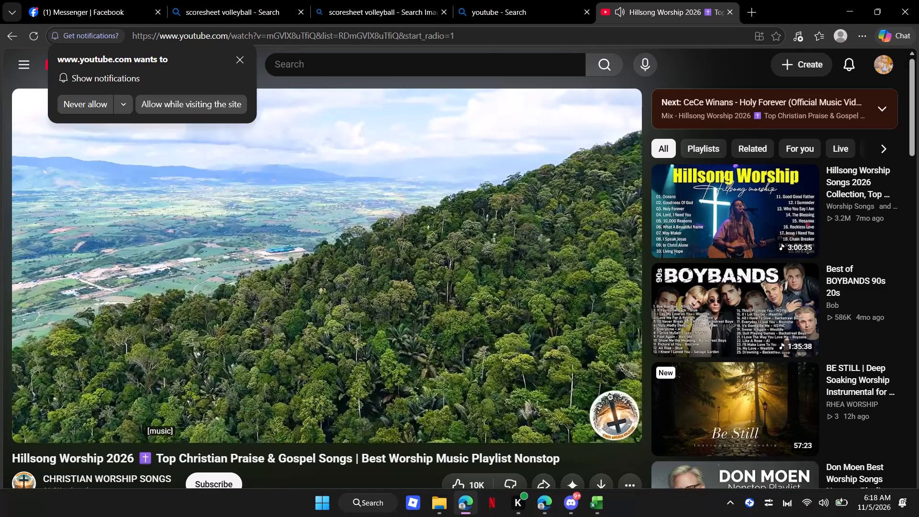
Switch to the Canva volleyball presentation and look over its cover page and the Understanding Volleyball page.
click(541, 505)
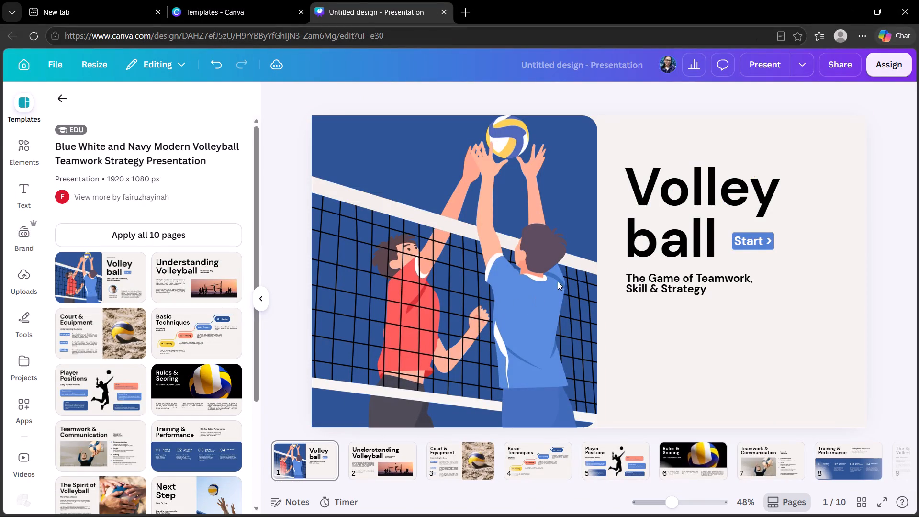
click(762, 239)
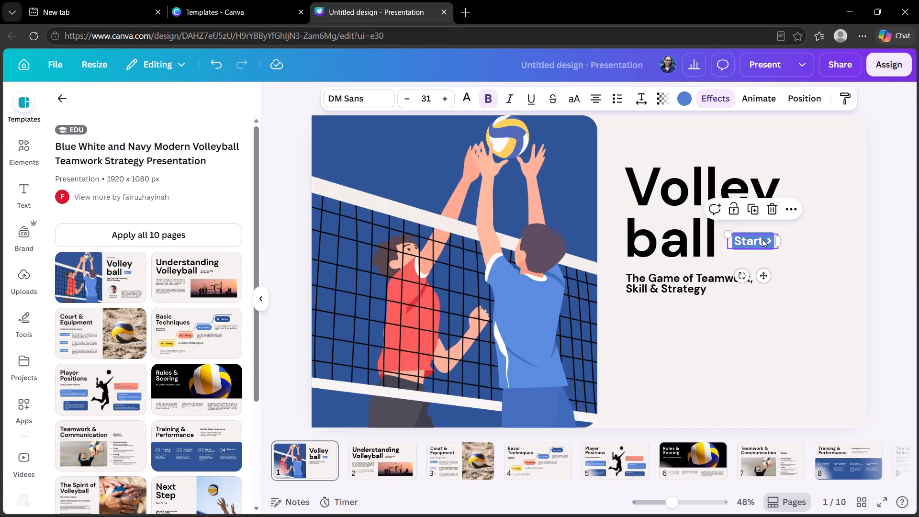
click(680, 337)
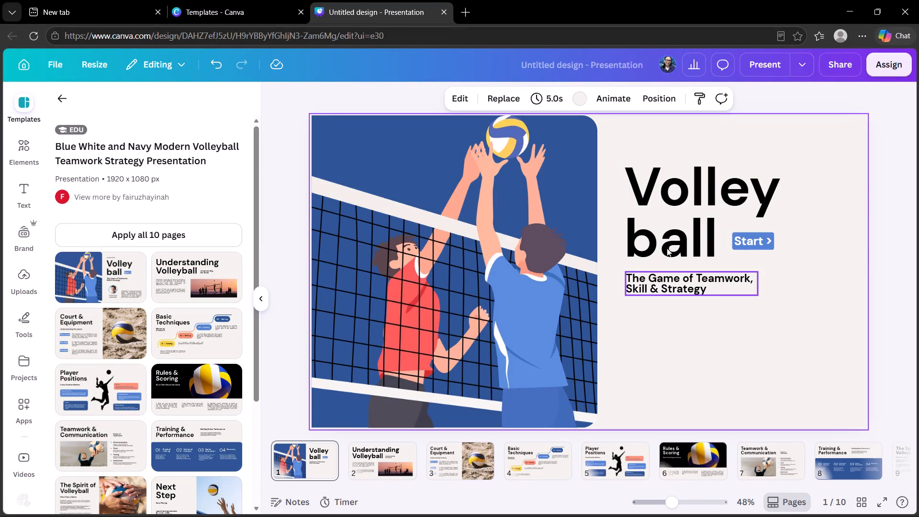
click(665, 295)
click(788, 348)
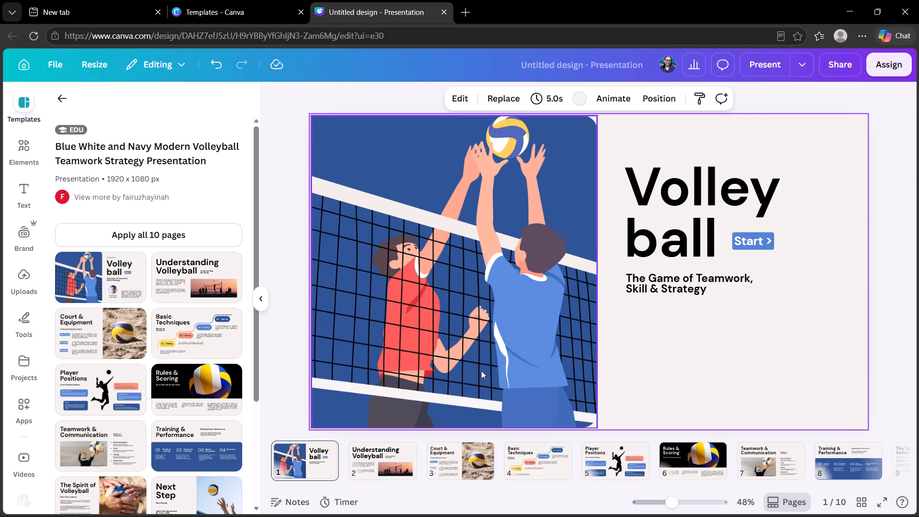
click(360, 464)
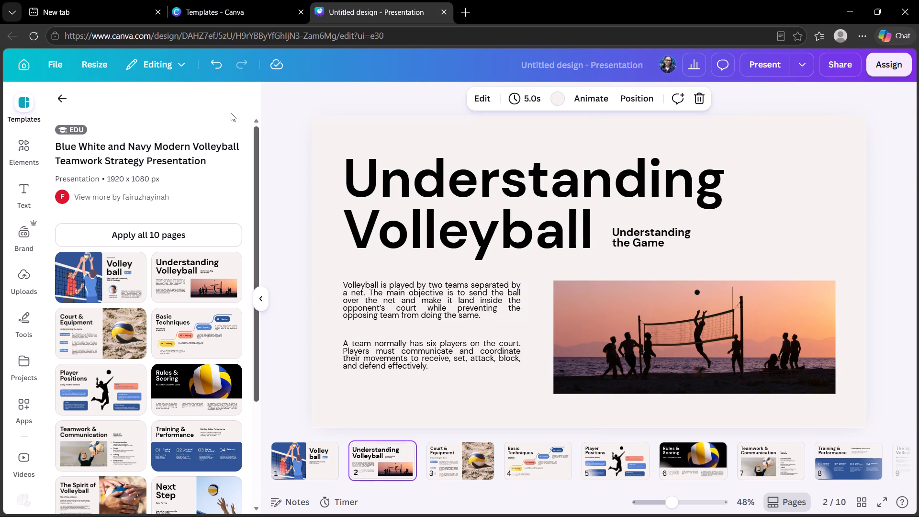